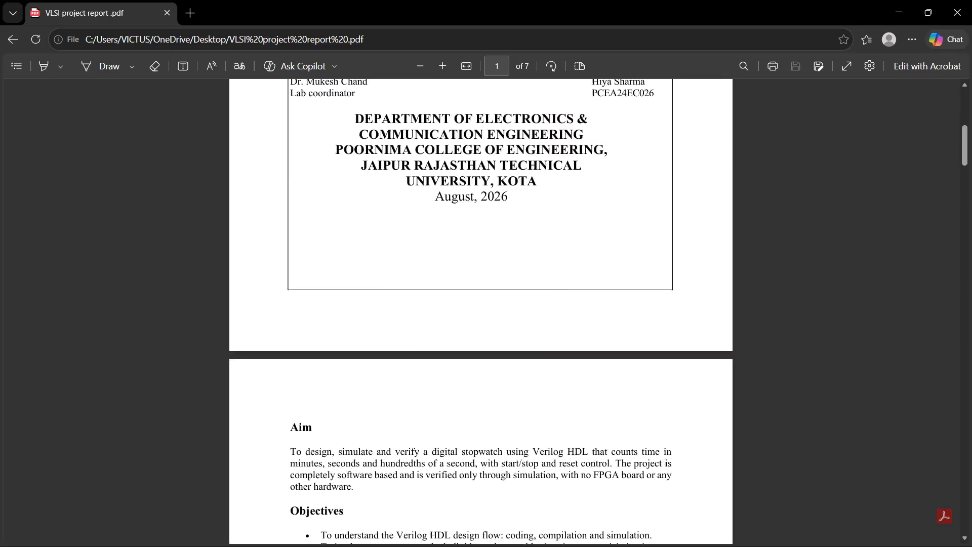
Switch to the Word training report and delete the "At" and "CROW CODE SOLUTIONS PRIVATE LIMITED, JAIPUR" lines from its cover page.
{"action": "scroll", "coordinate": [449, 258], "scroll_direction": "up", "scroll_amount": 10}
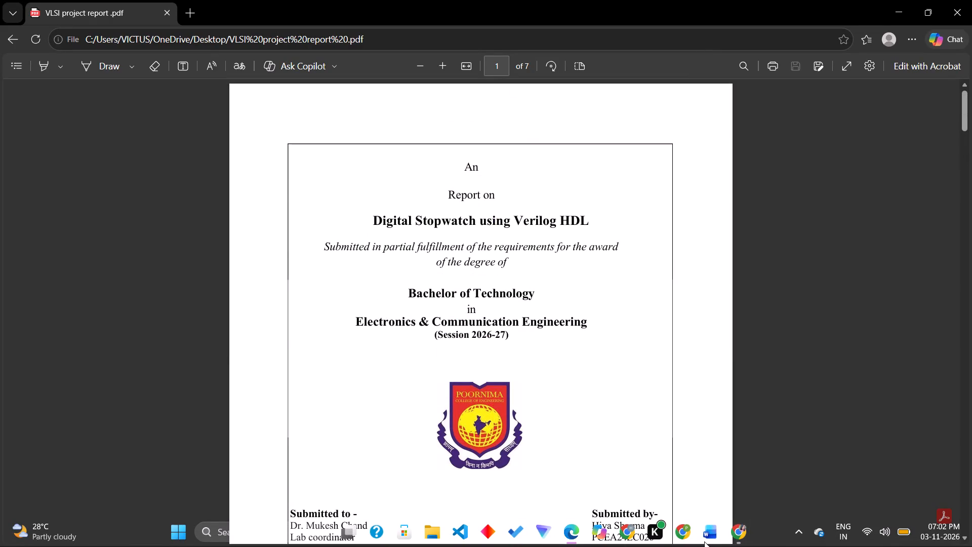
{"action": "left_click", "coordinate": [702, 539]}
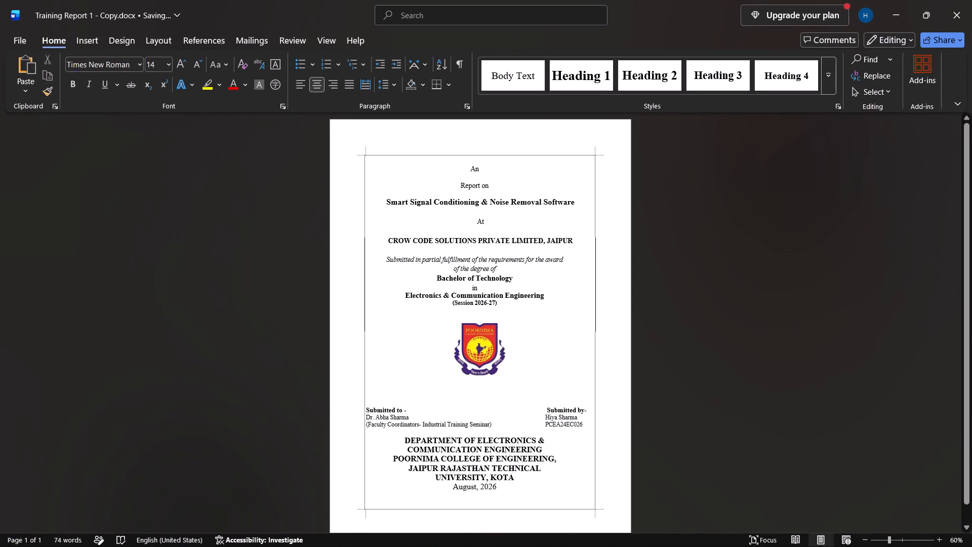
{"action": "left_click_drag", "start_coordinate": [574, 241], "coordinate": [471, 220]}
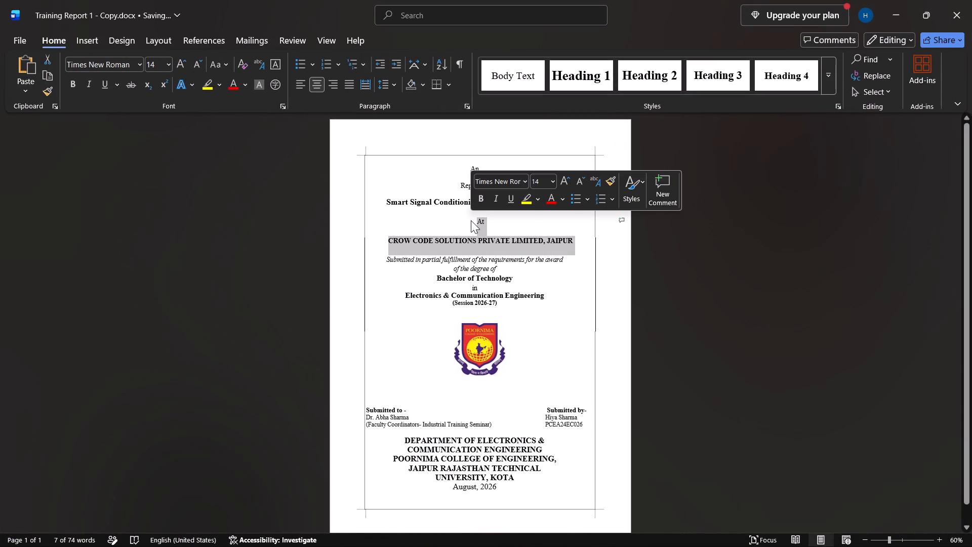
{"action": "key", "text": "BackSpace"}
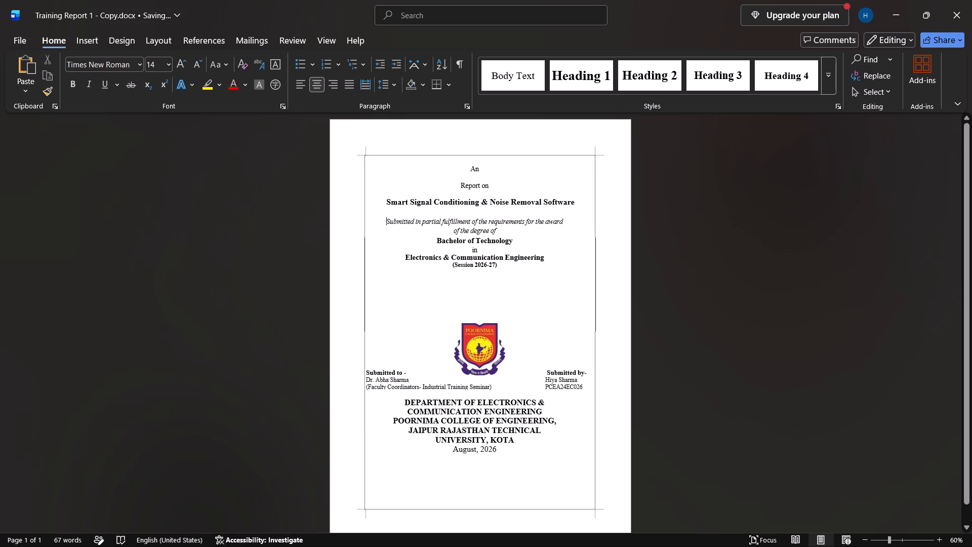
Split the cover title after "Smart Signal Conditioning &" so that "Noise Removal Software" starts a new line.
{"action": "left_click", "coordinate": [490, 204]}
{"action": "key", "text": "Return"}
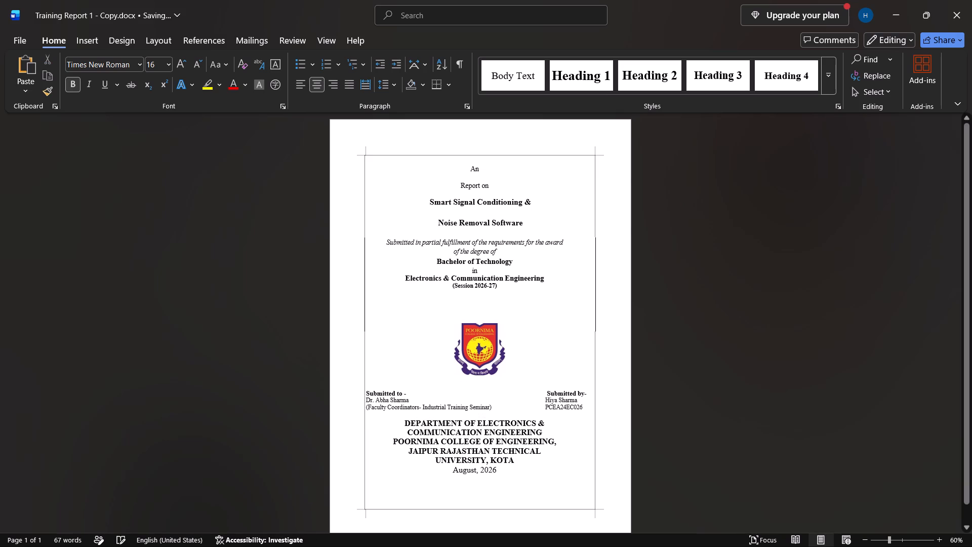
Remove the space after paragraph from both lines of the cover title.
{"action": "left_click", "coordinate": [515, 214]}
{"action": "left_click_drag", "start_coordinate": [525, 224], "coordinate": [439, 204]}
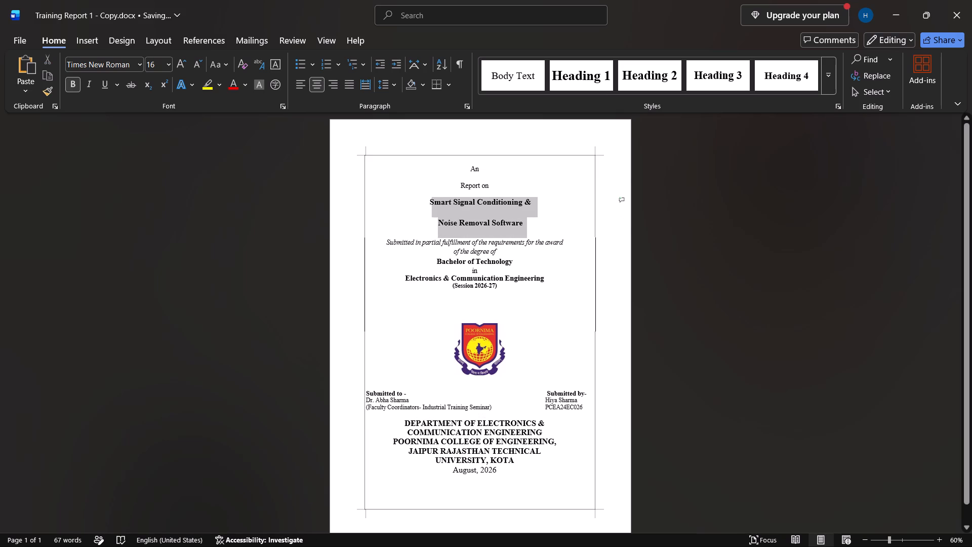
{"action": "left_click_drag", "start_coordinate": [439, 204], "coordinate": [430, 202]}
{"action": "left_click", "coordinate": [383, 87]}
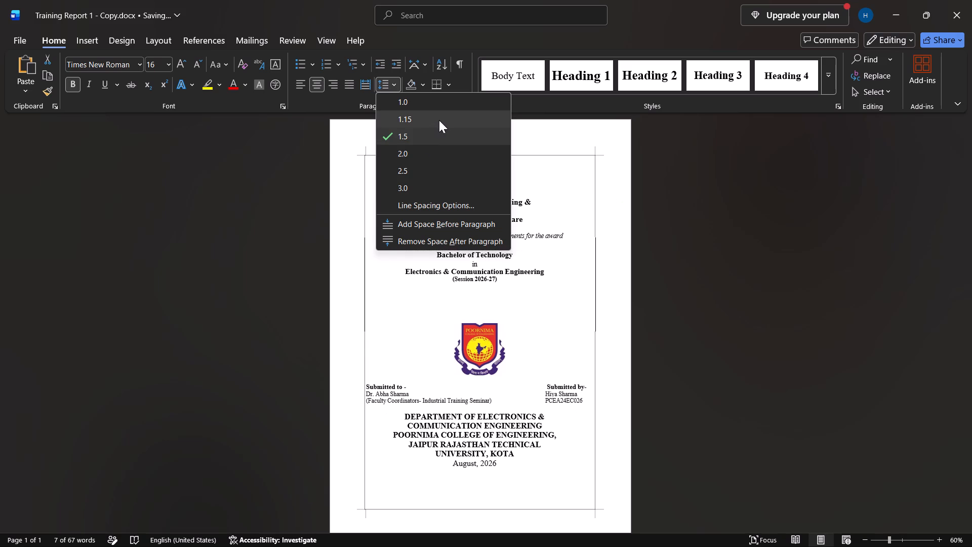
{"action": "left_click", "coordinate": [463, 238]}
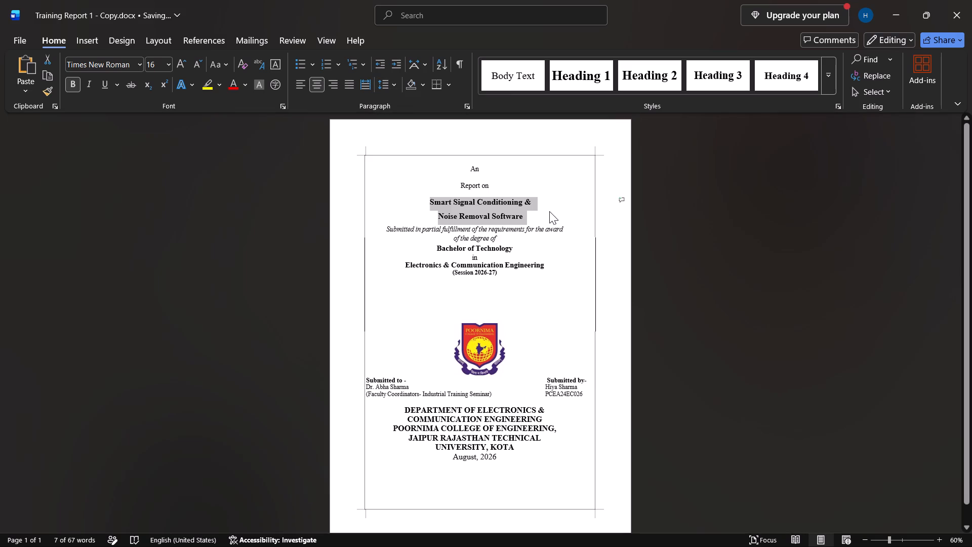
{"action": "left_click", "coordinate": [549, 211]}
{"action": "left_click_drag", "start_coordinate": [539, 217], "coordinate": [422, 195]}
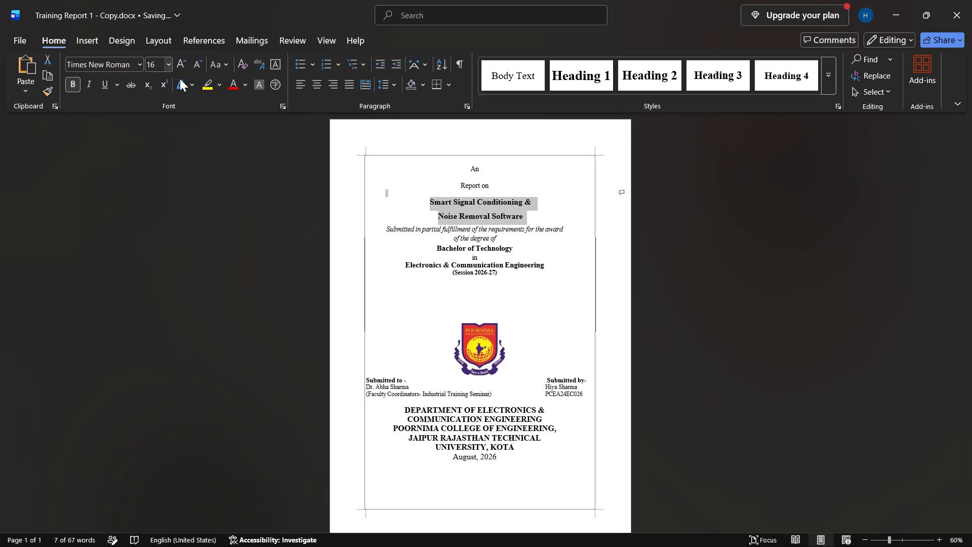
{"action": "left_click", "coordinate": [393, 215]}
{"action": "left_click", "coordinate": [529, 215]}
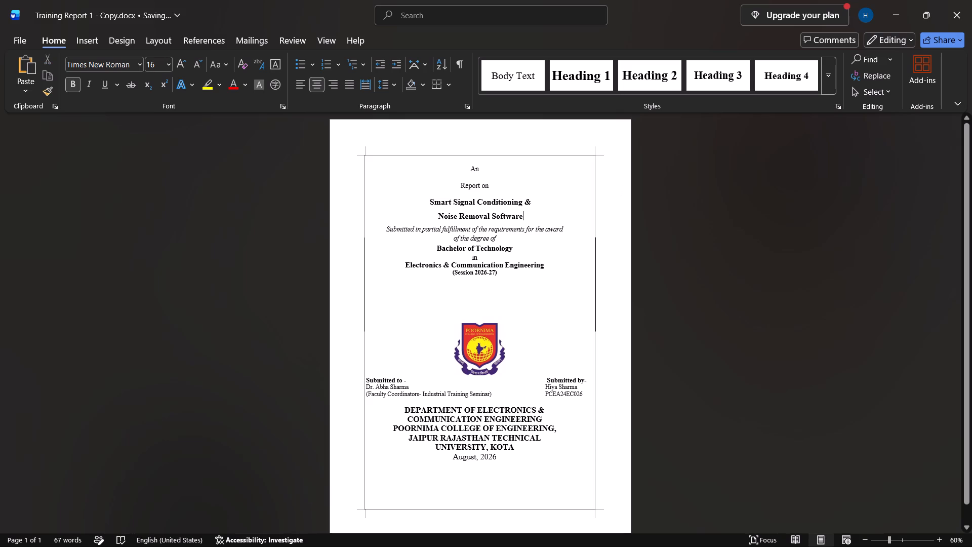
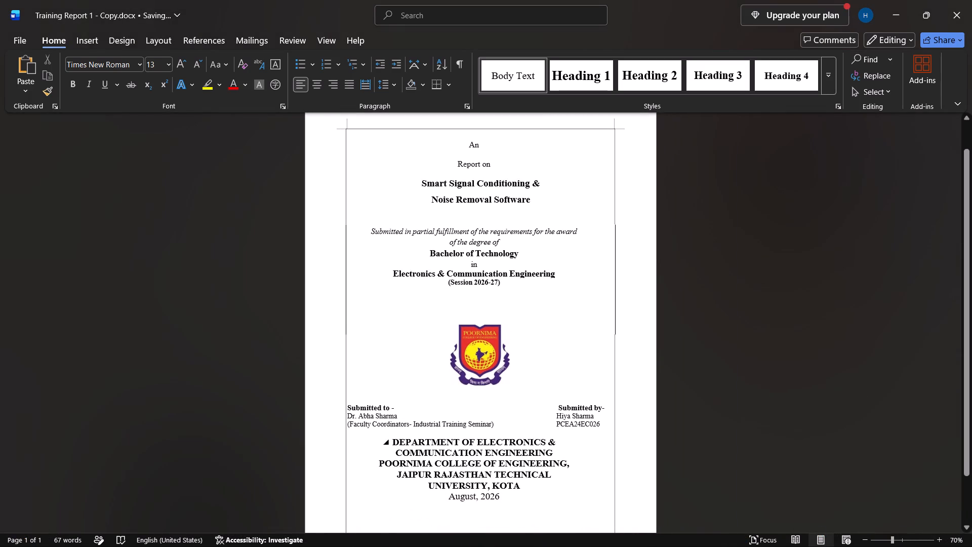
Delete the "(Faculty Coordinators- Industrial Training Seminar)" text under "Submitted to -" on the cover page.
{"action": "left_click_drag", "start_coordinate": [497, 425], "coordinate": [353, 422]}
{"action": "key", "text": "BackSpace"}
{"action": "key", "text": "BackSpace"}
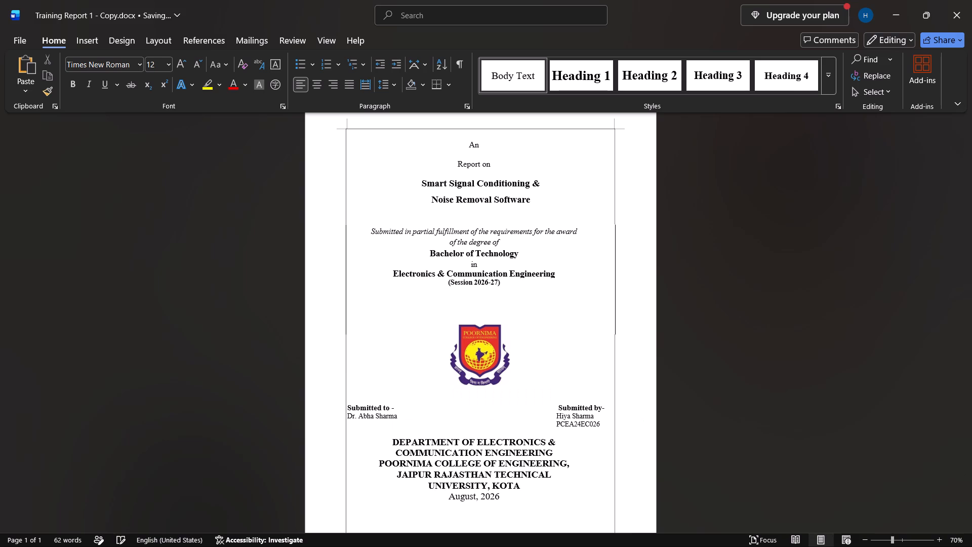
Change the title before the faculty member's name under "Submitted to -" to "Mrs.".
{"action": "left_click", "coordinate": [397, 421]}
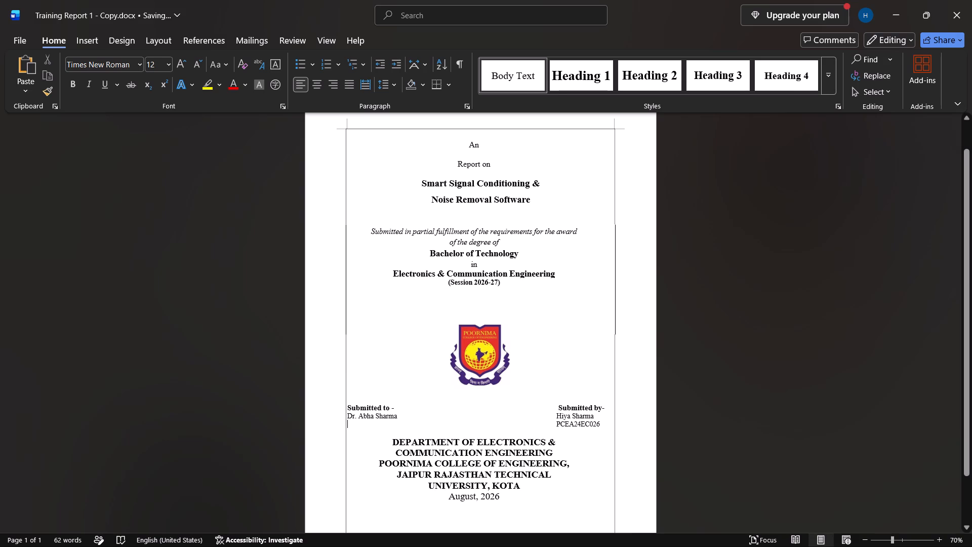
{"action": "left_click", "coordinate": [353, 416]}
{"action": "key", "text": "BackSpace"}
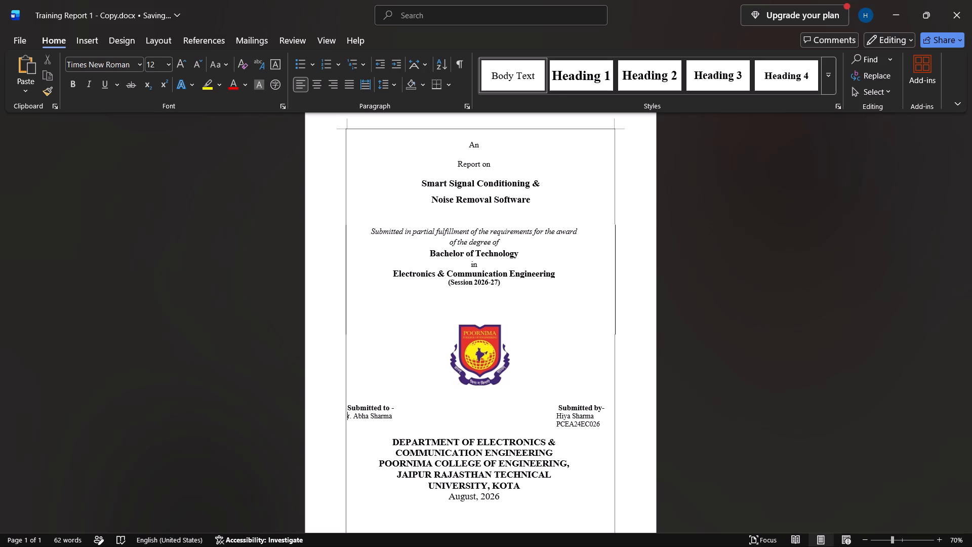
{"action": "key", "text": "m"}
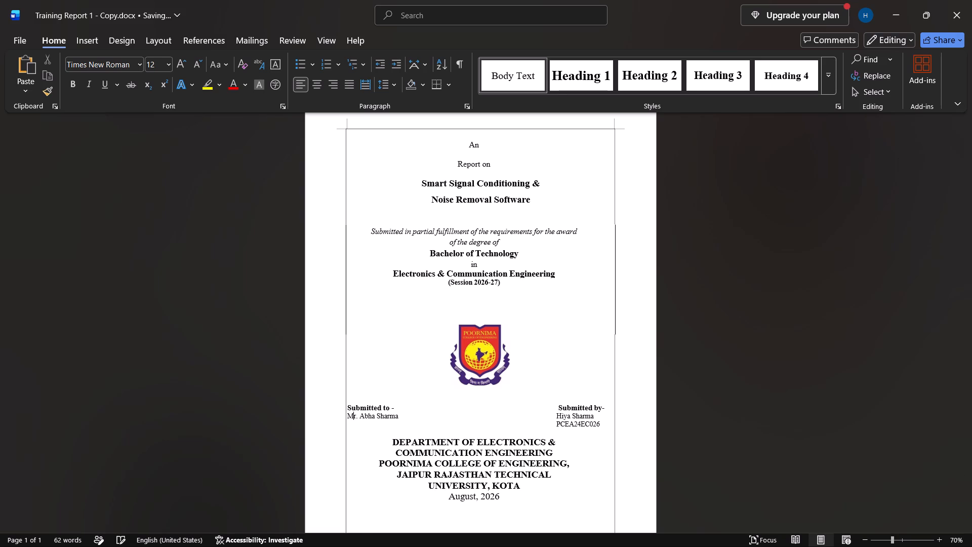
{"action": "key", "text": "Right"}
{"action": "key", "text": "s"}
{"action": "key", "text": "BackSpace"}
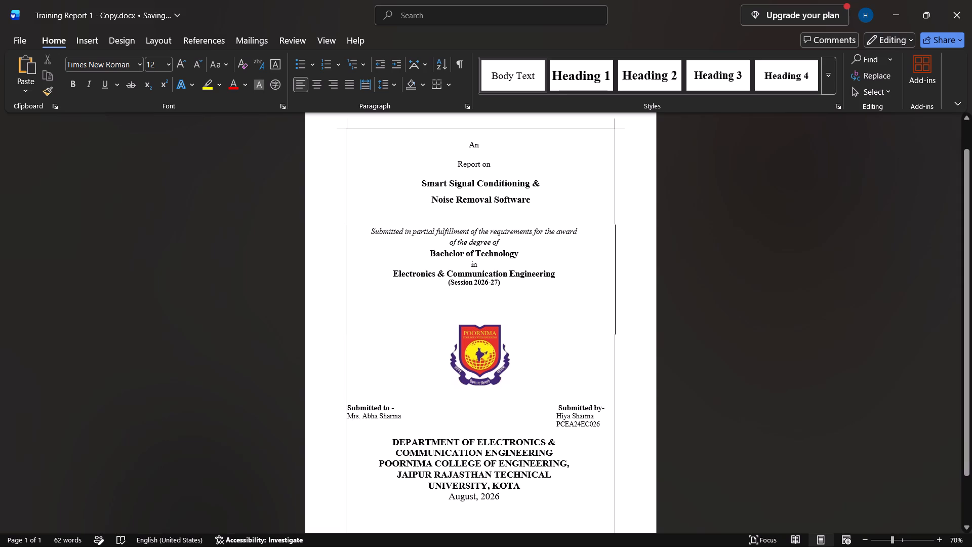
Replace the faculty member's name after "Mrs." with the new recipient's first and last name.
{"action": "left_click", "coordinate": [404, 415]}
{"action": "key", "text": "BackSpace"}
{"action": "key", "text": "BackSpace"}
{"action": "key", "text": "BackSpace"}
{"action": "key", "text": "BackSpace"}
{"action": "key", "text": "BackSpace"}
{"action": "key", "text": "BackSpace"}
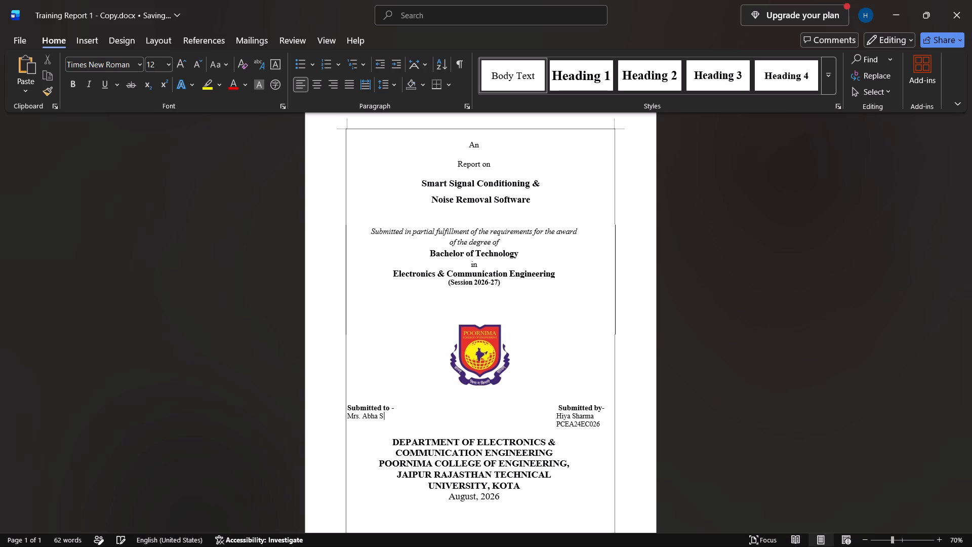
{"action": "key", "text": "BackSpace"}
{"action": "key", "text": "BackSpace"}
{"action": "key", "text": "BackSpace"}
{"action": "key", "text": "BackSpace"}
{"action": "key", "text": "BackSpace"}
{"action": "key", "text": "BackSpace"}
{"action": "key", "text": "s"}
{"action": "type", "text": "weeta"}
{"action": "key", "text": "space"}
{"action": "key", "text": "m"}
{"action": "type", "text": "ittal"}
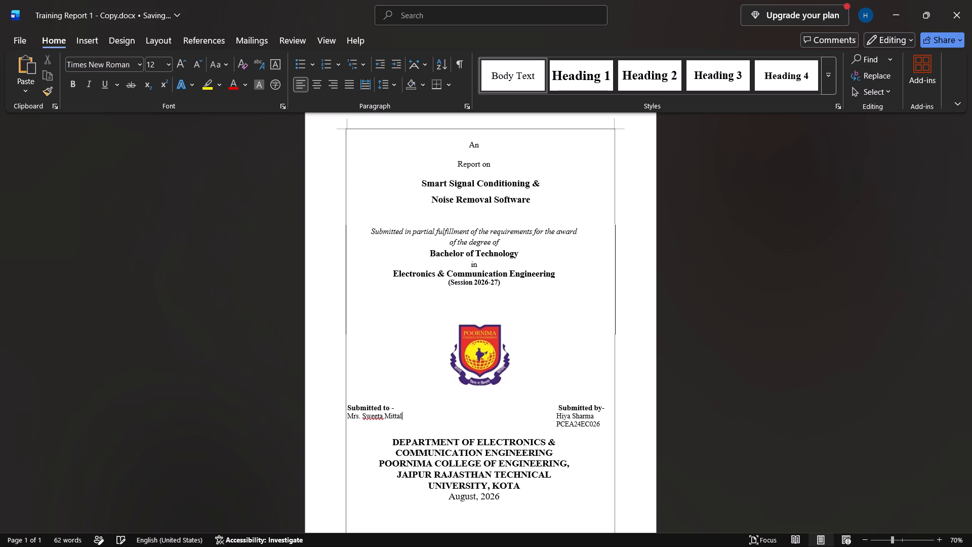
Have the spelling checker ignore all occurrences of the flagged first name in the "Submitted to -" block.
{"action": "left_click", "coordinate": [378, 417]}
{"action": "right_click", "coordinate": [378, 417]}
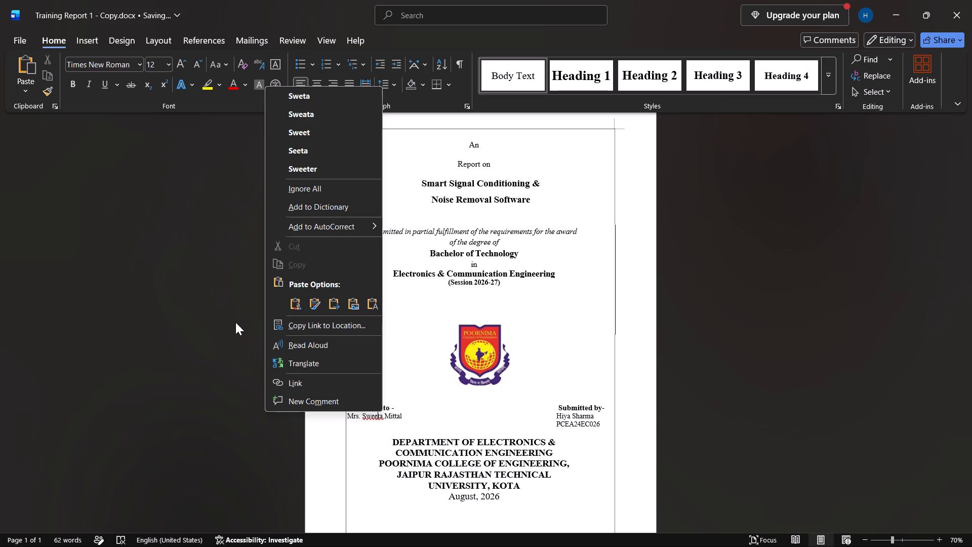
{"action": "left_click", "coordinate": [235, 322]}
{"action": "left_click", "coordinate": [367, 437]}
{"action": "left_click", "coordinate": [369, 416]}
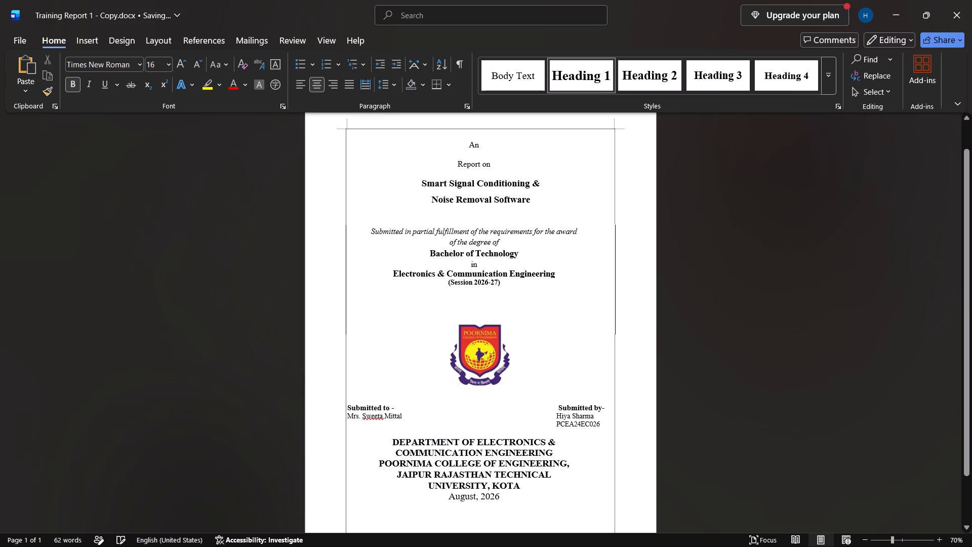
{"action": "right_click", "coordinate": [369, 416]}
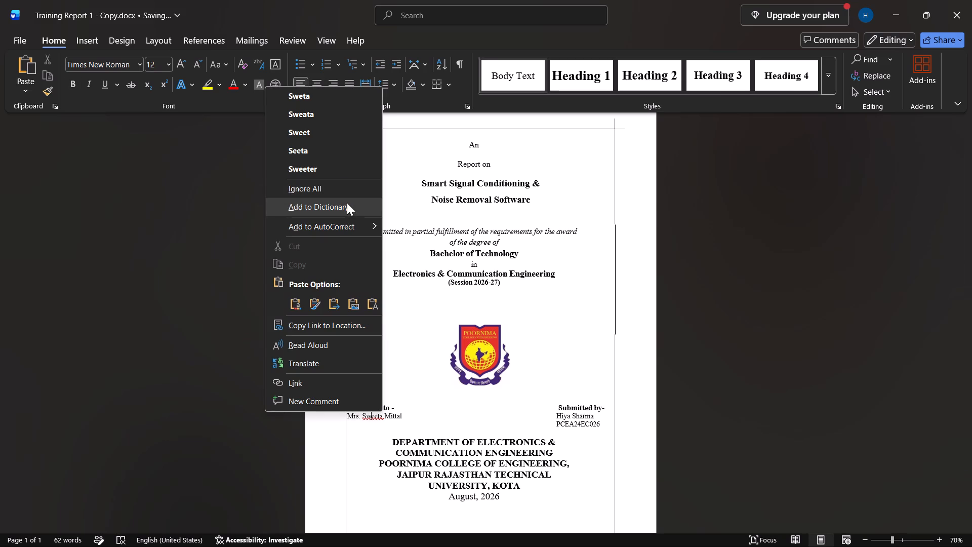
{"action": "left_click", "coordinate": [354, 188]}
Add "Assistant Professor" on the empty line below the recipient's name under "Submitted to -".
{"action": "left_click", "coordinate": [408, 421]}
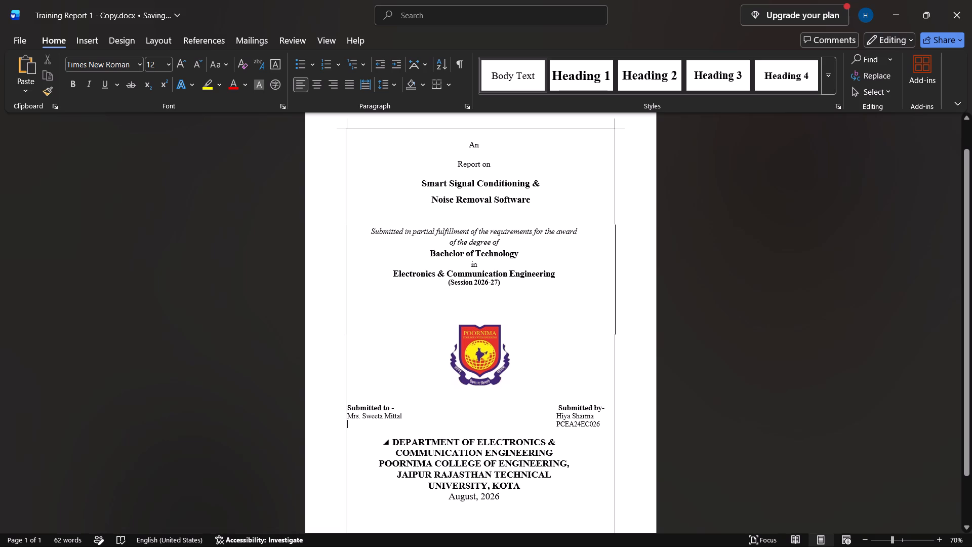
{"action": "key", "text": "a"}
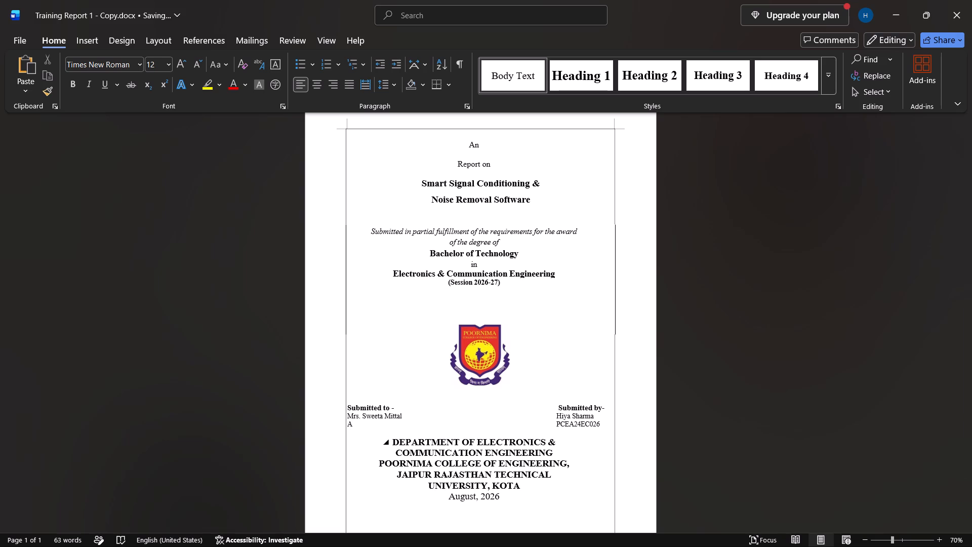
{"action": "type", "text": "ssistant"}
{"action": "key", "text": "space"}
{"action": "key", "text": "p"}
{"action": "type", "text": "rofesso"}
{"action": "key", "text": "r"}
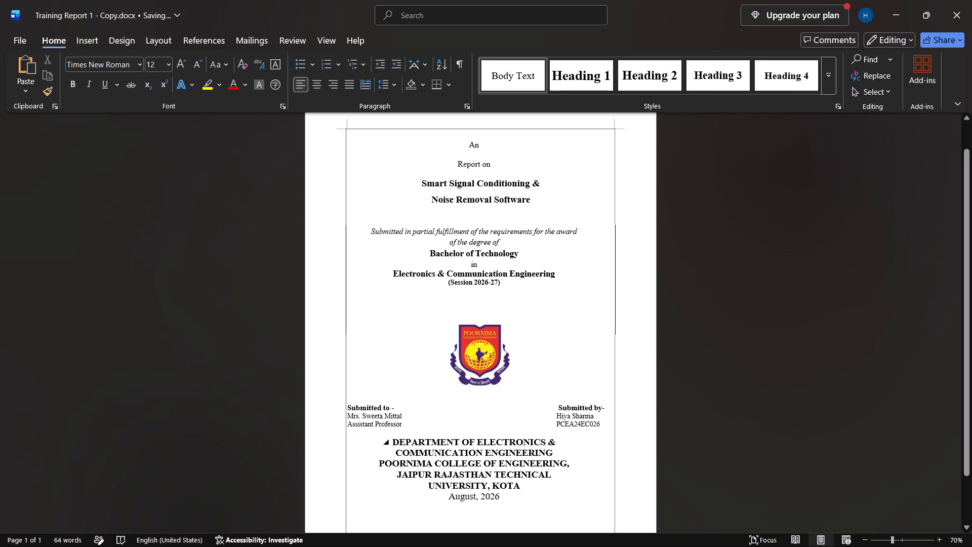
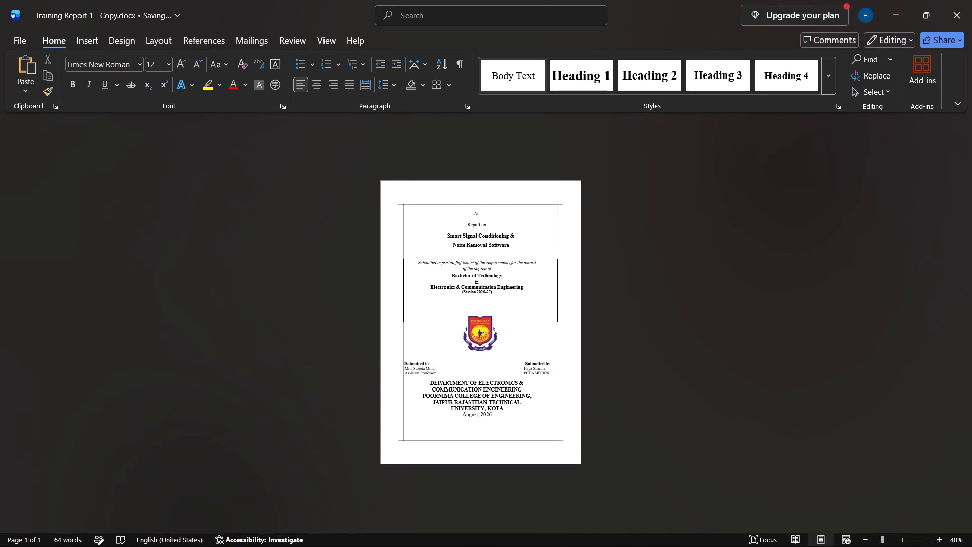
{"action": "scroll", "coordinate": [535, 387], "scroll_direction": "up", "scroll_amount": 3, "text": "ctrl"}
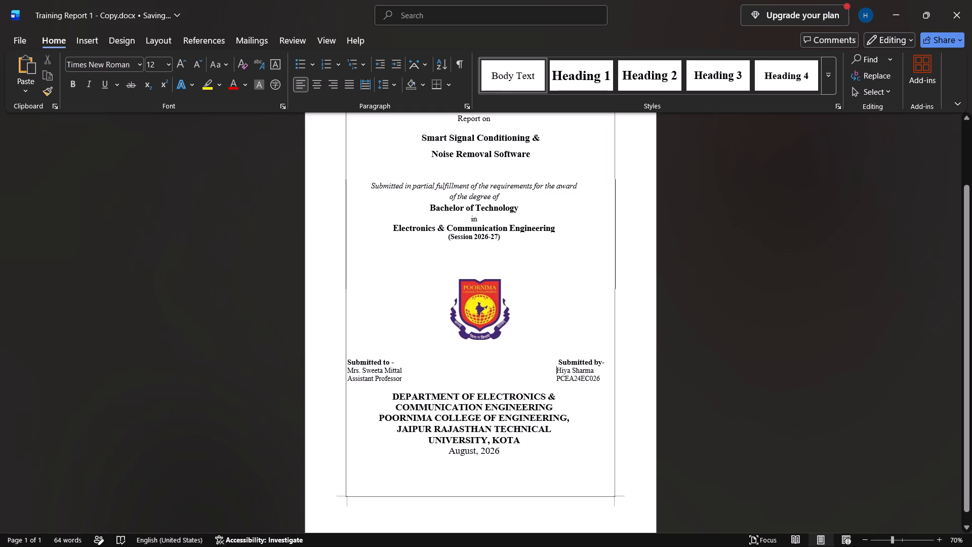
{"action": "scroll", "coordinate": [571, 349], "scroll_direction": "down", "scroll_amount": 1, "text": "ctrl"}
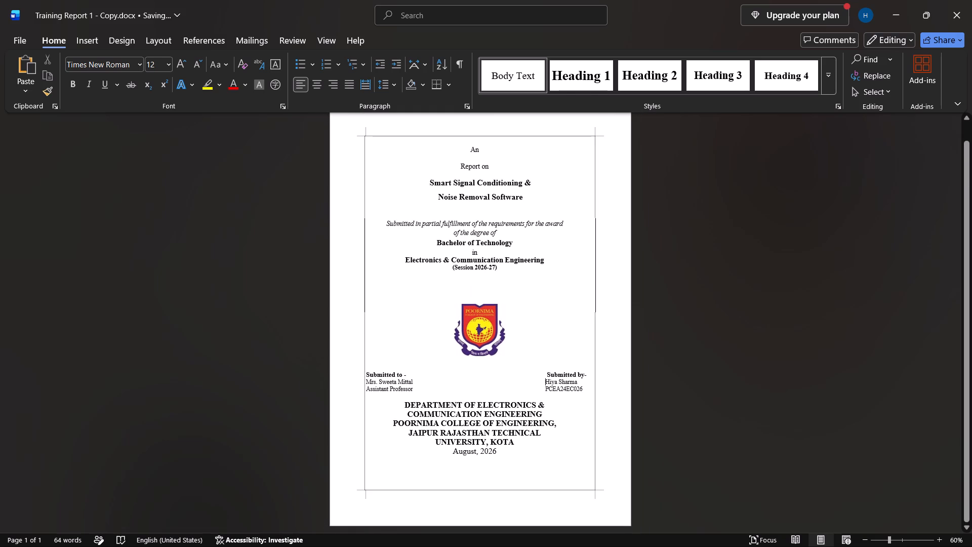
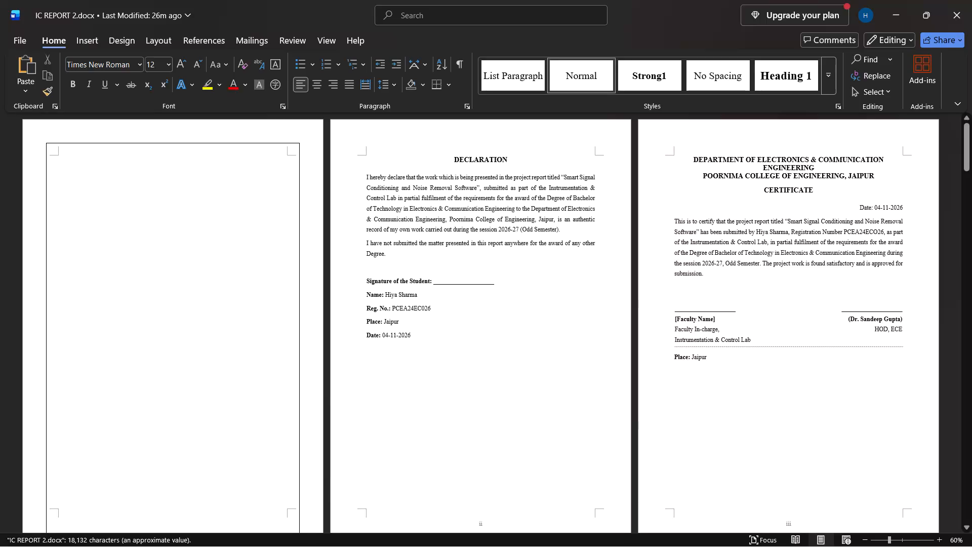
Replace the "[Faculty Name]" placeholder in the certificate's signature block with the faculty in-charge's name, prefixed with "Mrs.".
{"action": "left_click_drag", "start_coordinate": [714, 317], "coordinate": [691, 317]}
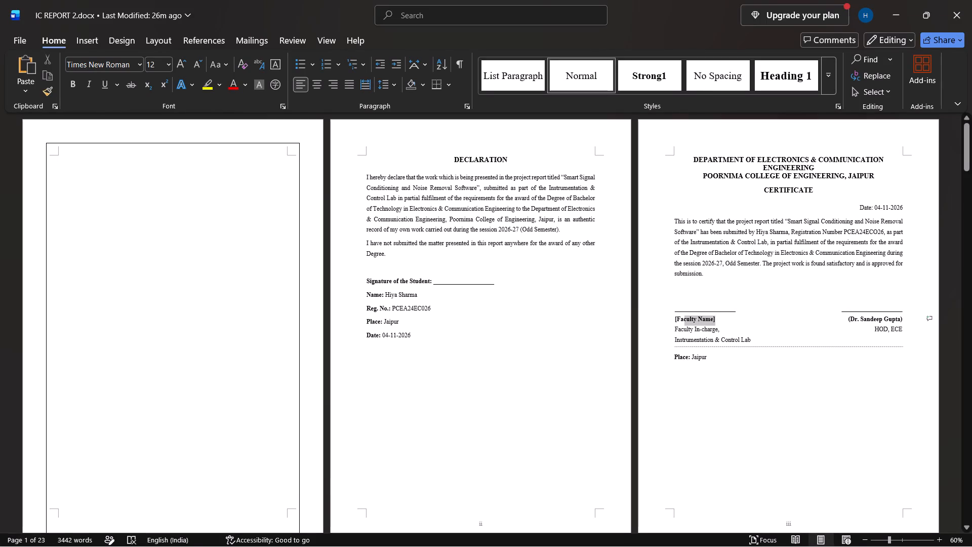
{"action": "left_click_drag", "start_coordinate": [691, 317], "coordinate": [678, 317]}
{"action": "key", "text": "BackSpace"}
{"action": "key", "text": "BackSpace"}
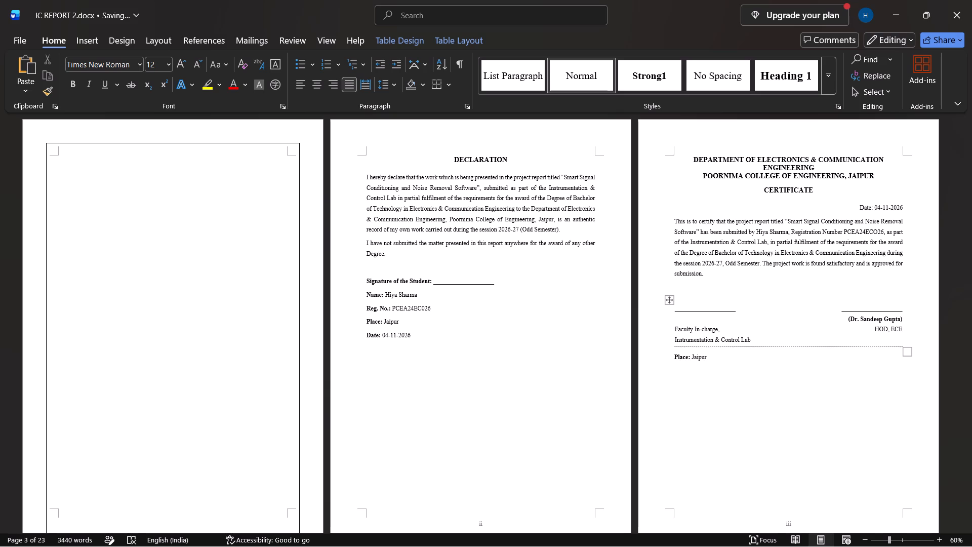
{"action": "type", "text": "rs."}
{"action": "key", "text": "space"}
{"action": "scroll", "coordinate": [751, 366], "scroll_direction": "up", "scroll_amount": 1}
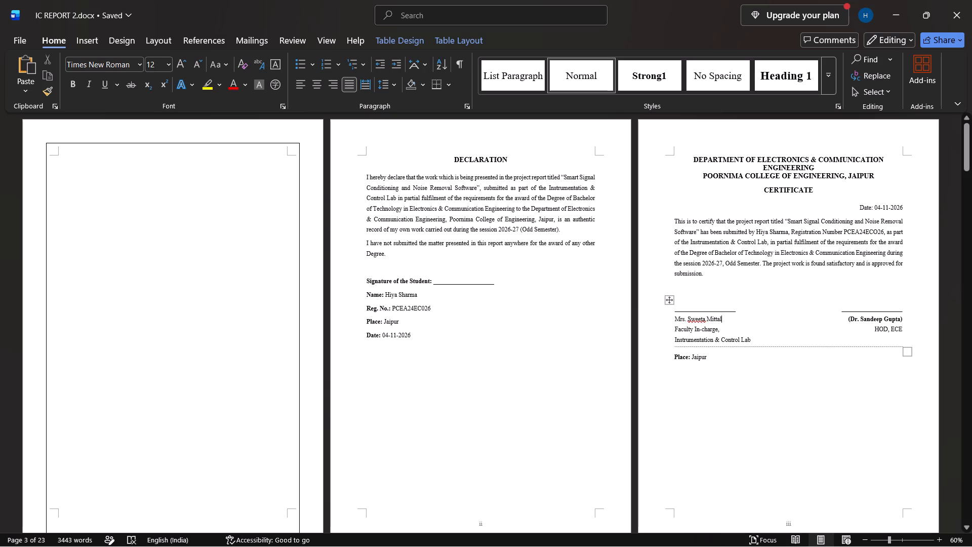
{"action": "scroll", "coordinate": [751, 366], "scroll_direction": "up", "scroll_amount": 1}
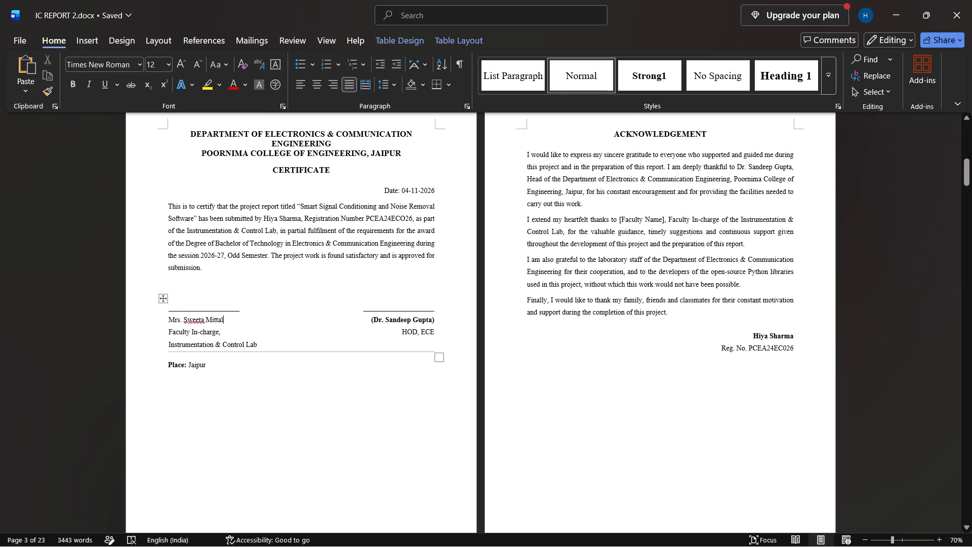
Delete the blank underline after "Signature of the Student:" on the Declaration page.
{"action": "scroll", "coordinate": [751, 366], "scroll_direction": "up", "scroll_amount": 1}
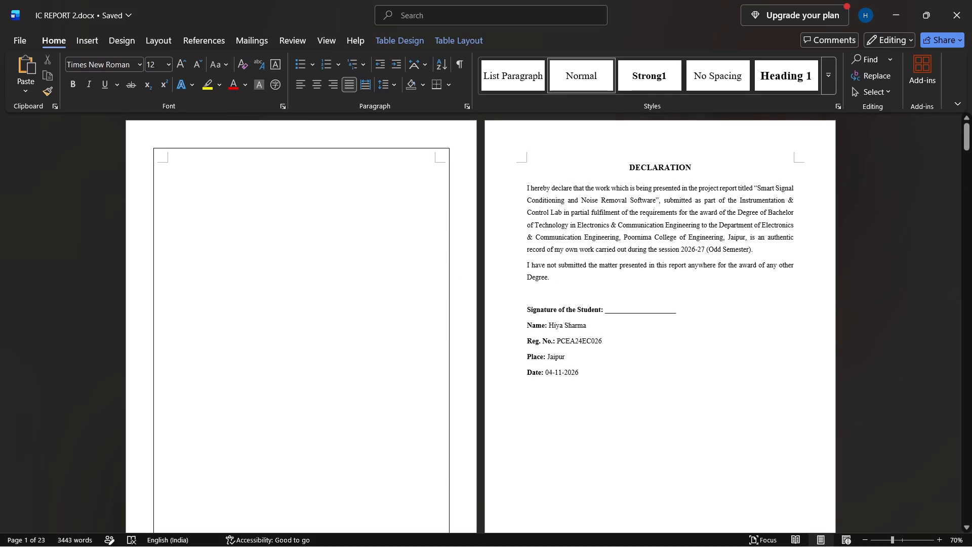
{"action": "left_click", "coordinate": [697, 296]}
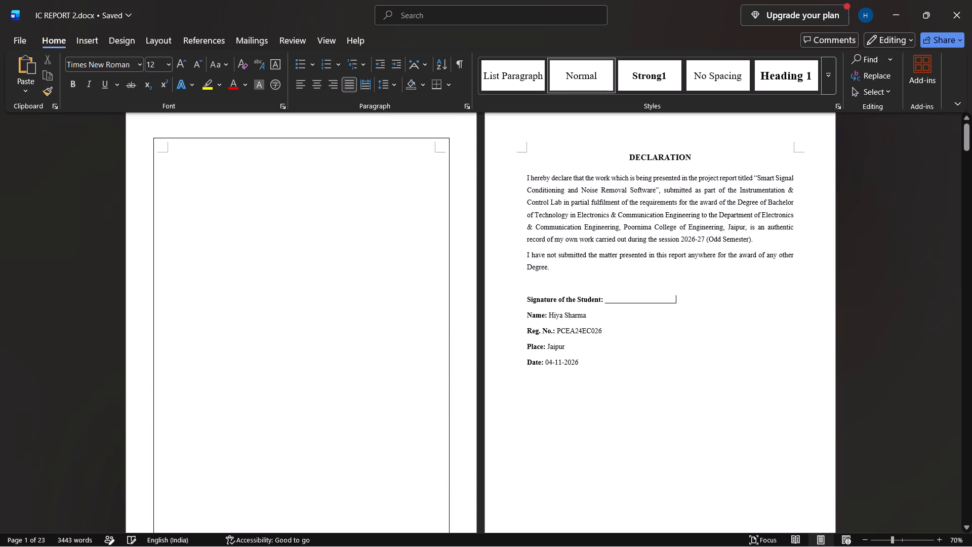
{"action": "key", "text": "BackSpace"}
{"action": "key", "text": "BackSpace"}
{"action": "key", "text": "BackSpace"}
{"action": "key", "text": "BackSpace"}
{"action": "key", "text": "BackSpace"}
{"action": "key", "text": "BackSpace"}
{"action": "key", "text": "BackSpace"}
{"action": "key", "text": "BackSpace"}
{"action": "key", "text": "BackSpace"}
{"action": "key", "text": "BackSpace"}
{"action": "key", "text": "BackSpace"}
{"action": "key", "text": "BackSpace"}
{"action": "key", "text": "BackSpace"}
{"action": "key", "text": "BackSpace"}
{"action": "key", "text": "BackSpace"}
{"action": "key", "text": "BackSpace"}
{"action": "key", "text": "BackSpace"}
{"action": "key", "text": "BackSpace"}
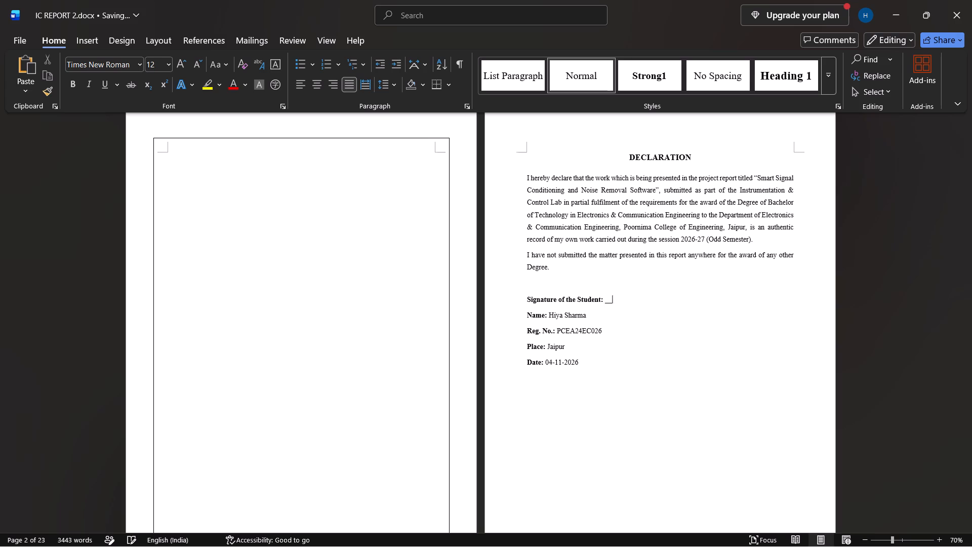
{"action": "key", "text": "BackSpace"}
{"action": "key", "text": "BackSpace"}
Look through the Declaration, Certificate and Acknowledgement pages for remaining details that need correcting.
{"action": "left_click", "coordinate": [967, 530]}
{"action": "triple_click", "coordinate": [968, 530]}
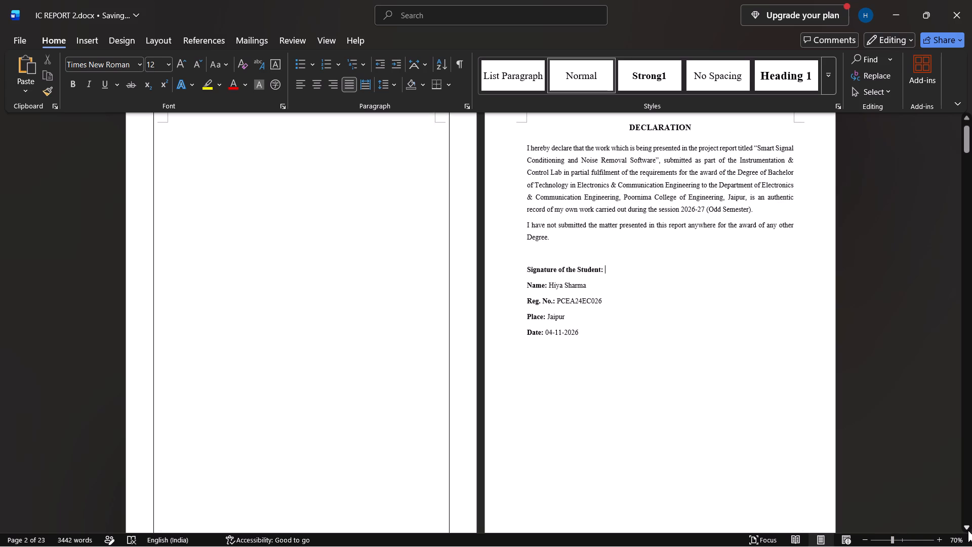
{"action": "triple_click", "coordinate": [968, 530]}
{"action": "left_click", "coordinate": [968, 530]}
{"action": "left_click", "coordinate": [968, 530]}
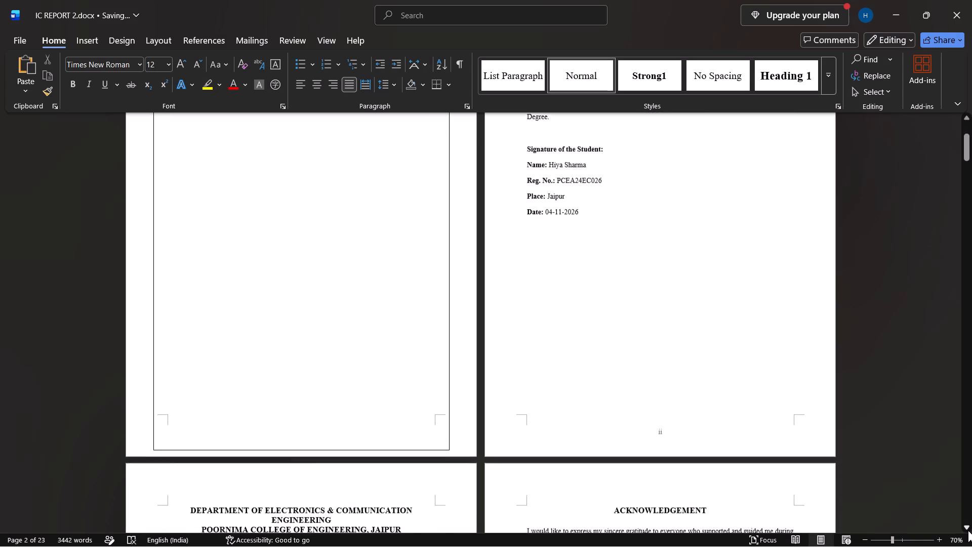
{"action": "triple_click", "coordinate": [968, 530]}
{"action": "double_click", "coordinate": [968, 530]}
{"action": "left_click", "coordinate": [968, 530]}
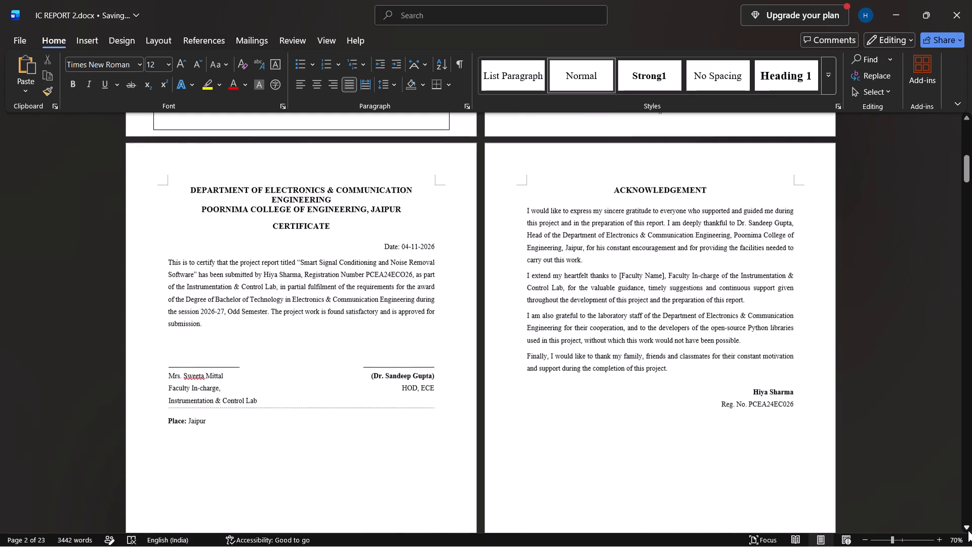
{"action": "left_click", "coordinate": [968, 530]}
{"action": "left_click", "coordinate": [968, 530]}
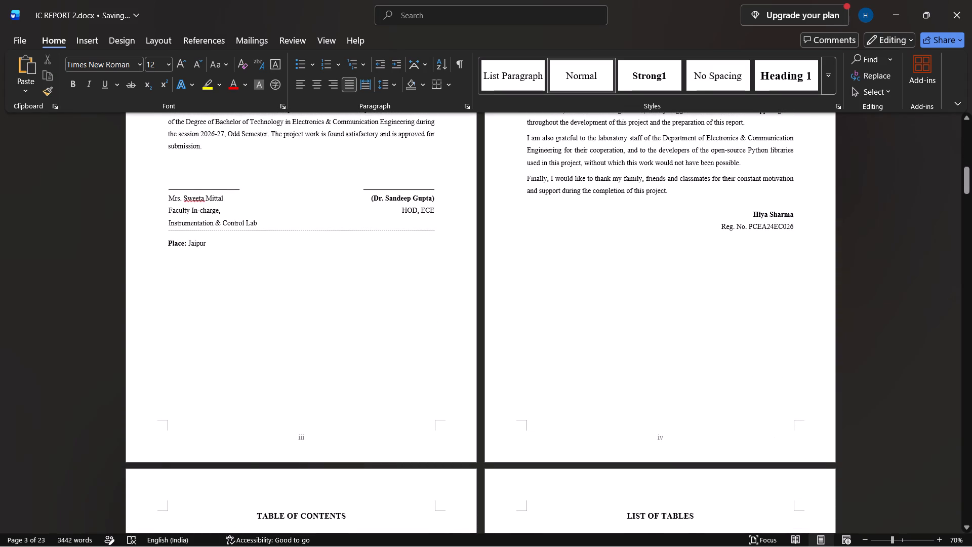
{"action": "scroll", "coordinate": [745, 382], "scroll_direction": "up", "scroll_amount": 3}
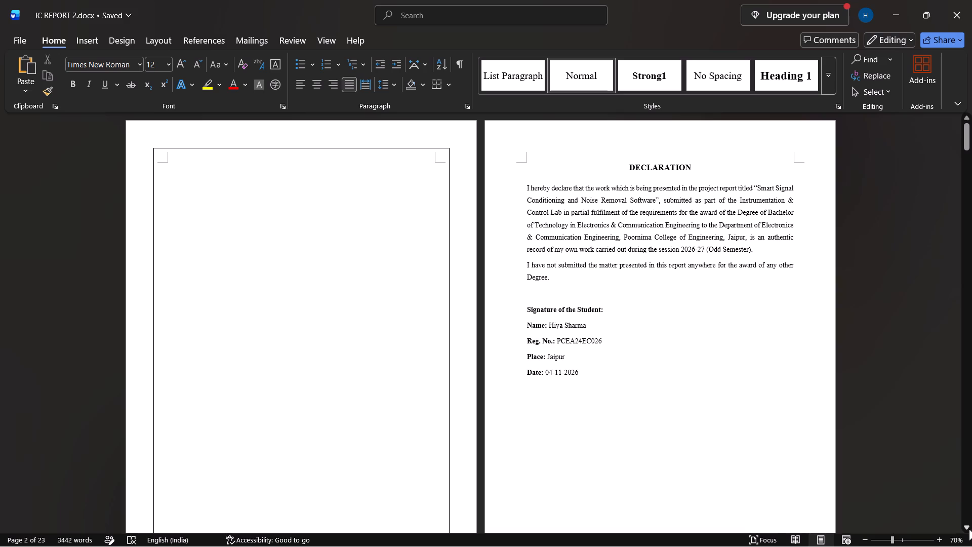
On the Certificate page, replace "Faculty In-charge," in the lab faculty member's signature block with "Assistant Professor", correctly spelled.
{"action": "left_click", "coordinate": [969, 529]}
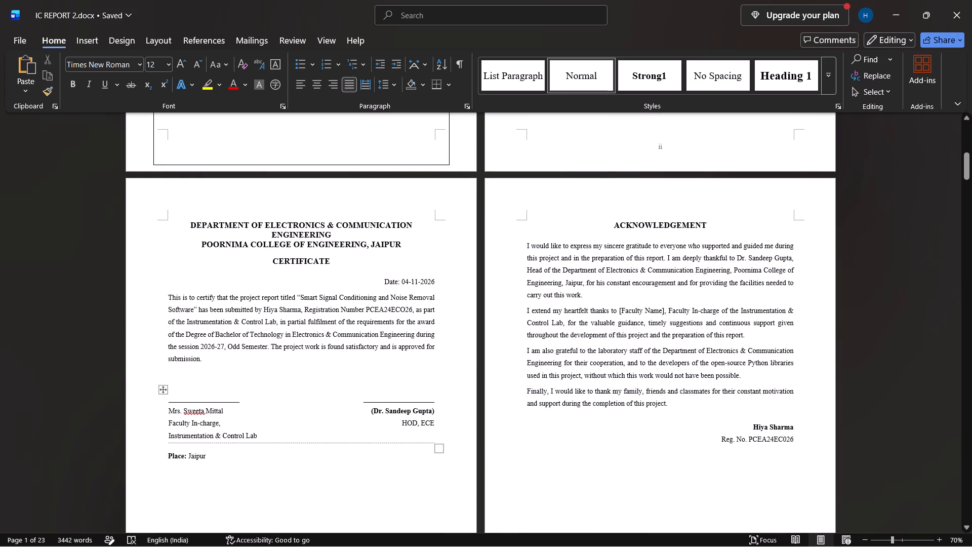
{"action": "left_click_drag", "start_coordinate": [220, 424], "coordinate": [159, 426]}
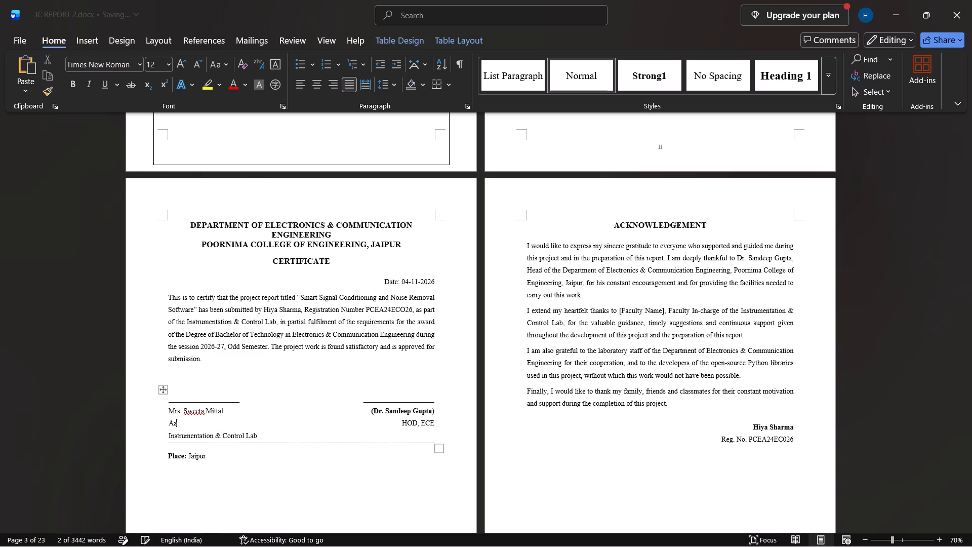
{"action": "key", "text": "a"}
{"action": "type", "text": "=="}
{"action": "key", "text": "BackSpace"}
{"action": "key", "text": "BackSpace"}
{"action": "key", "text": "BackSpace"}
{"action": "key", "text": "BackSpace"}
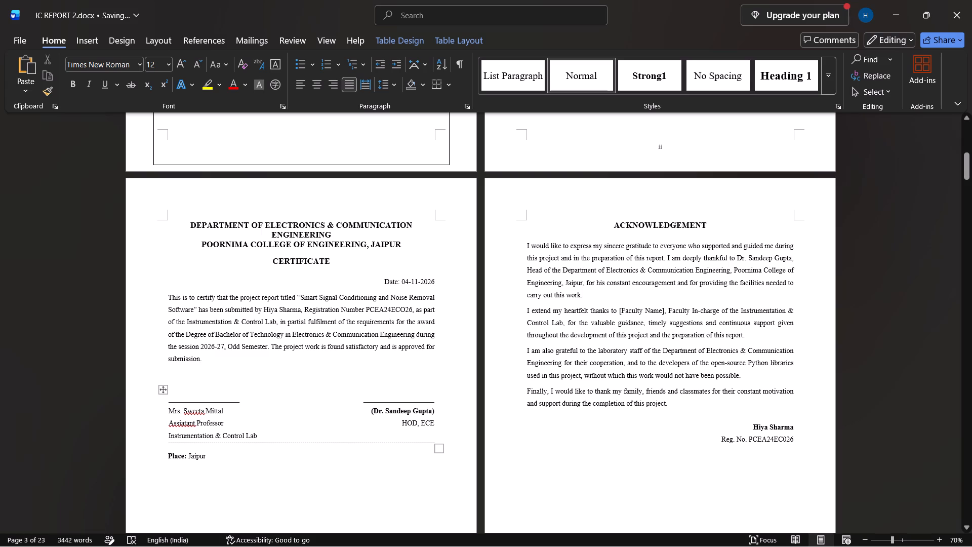
{"action": "left_click", "coordinate": [182, 427]}
{"action": "right_click", "coordinate": [182, 427]}
{"action": "left_click", "coordinate": [169, 137]}
Delete the blank signature line above the lab faculty member's name on the Certificate page.
{"action": "left_click", "coordinate": [244, 403]}
{"action": "left_click_drag", "start_coordinate": [244, 403], "coordinate": [155, 405]}
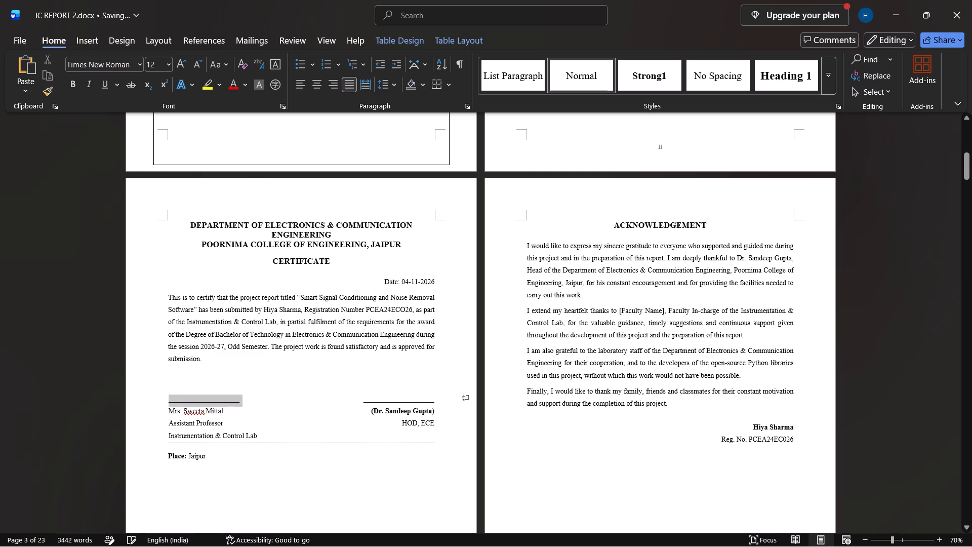
{"action": "left_click_drag", "start_coordinate": [155, 405], "coordinate": [156, 405]}
{"action": "key", "text": "BackSpace"}
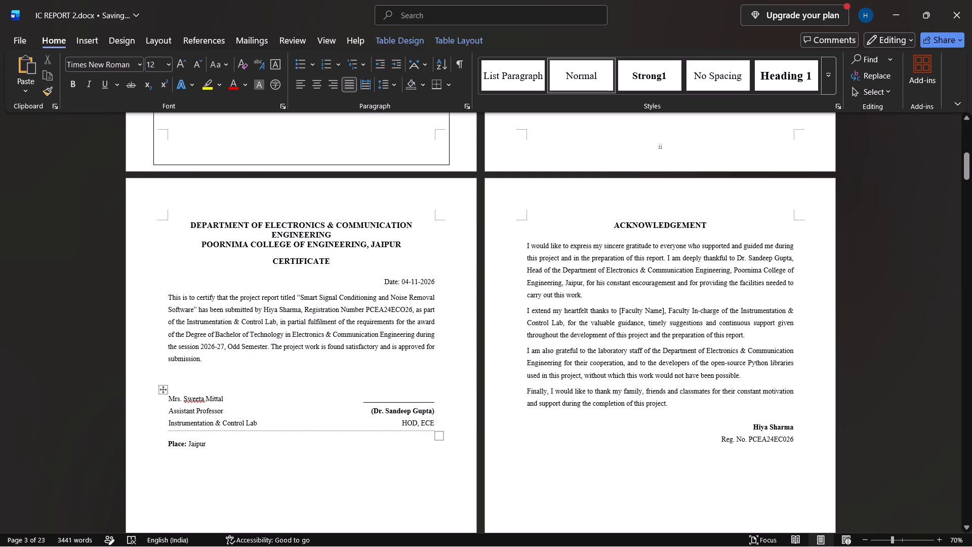
Delete the blank signature line above the HOD's name on the Certificate page, including its line break.
{"action": "left_click", "coordinate": [441, 396]}
{"action": "left_click_drag", "start_coordinate": [355, 403], "coordinate": [426, 397]}
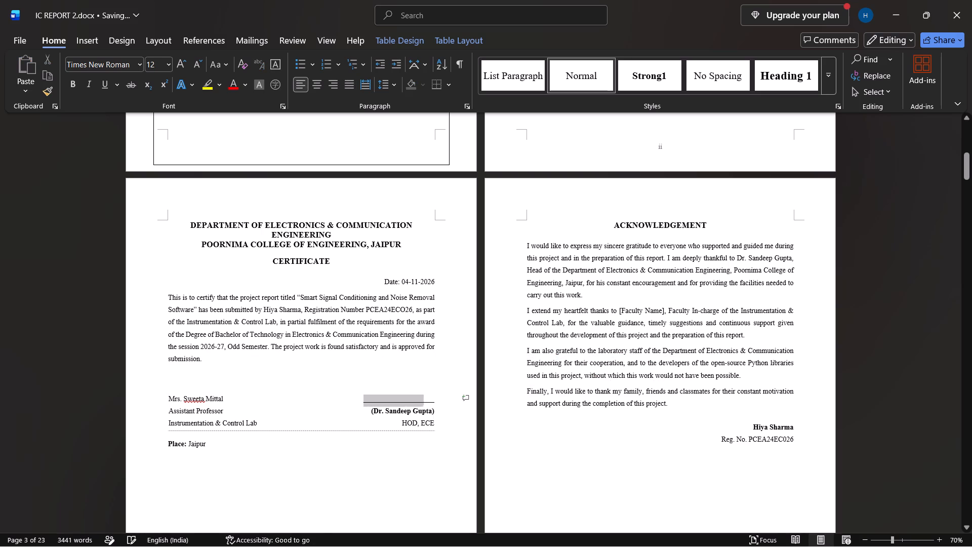
{"action": "left_click_drag", "start_coordinate": [426, 397], "coordinate": [426, 397]}
{"action": "left_click", "coordinate": [426, 397]}
{"action": "key", "text": "BackSpace"}
{"action": "key", "text": "BackSpace"}
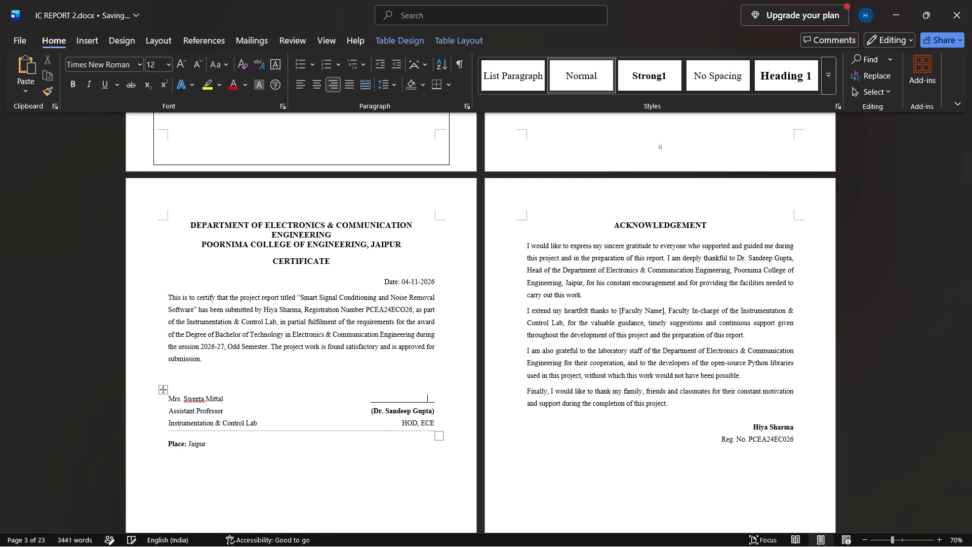
{"action": "key", "text": "BackSpace"}
{"action": "key", "text": "BackSpace"}
{"action": "key", "text": "BackSpace"}
{"action": "key", "text": "BackSpace"}
{"action": "key", "text": "BackSpace"}
{"action": "key", "text": "BackSpace"}
{"action": "key", "text": "BackSpace"}
{"action": "key", "text": "BackSpace"}
{"action": "key", "text": "BackSpace"}
{"action": "key", "text": "BackSpace"}
{"action": "key", "text": "BackSpace"}
{"action": "key", "text": "BackSpace"}
{"action": "key", "text": "BackSpace"}
{"action": "key", "text": "BackSpace"}
{"action": "key", "text": "BackSpace"}
{"action": "key", "text": "BackSpace"}
{"action": "key", "text": "BackSpace"}
{"action": "key", "text": "BackSpace"}
{"action": "key", "text": "BackSpace"}
{"action": "key", "text": "BackSpace"}
{"action": "key", "text": "Delete"}
{"action": "key", "text": "Delete"}
{"action": "key", "text": "Delete"}
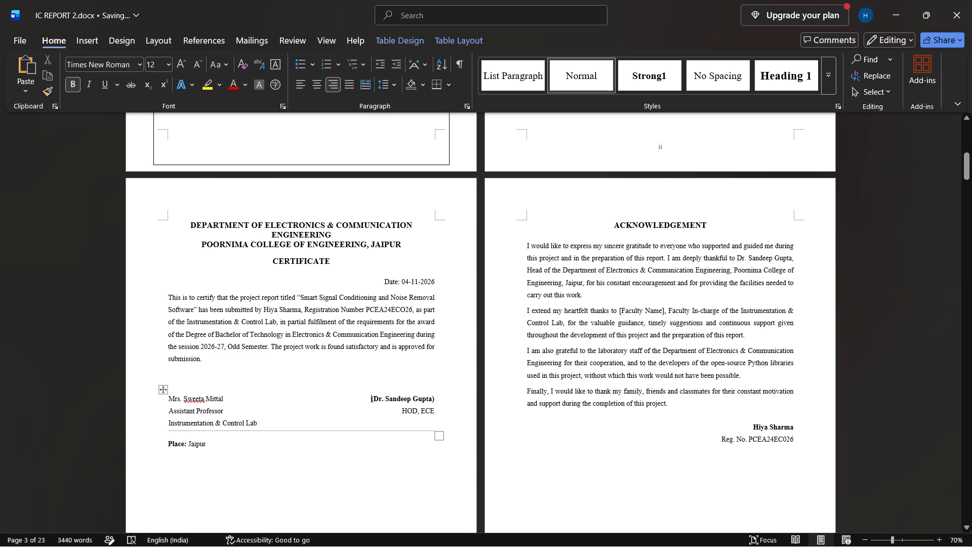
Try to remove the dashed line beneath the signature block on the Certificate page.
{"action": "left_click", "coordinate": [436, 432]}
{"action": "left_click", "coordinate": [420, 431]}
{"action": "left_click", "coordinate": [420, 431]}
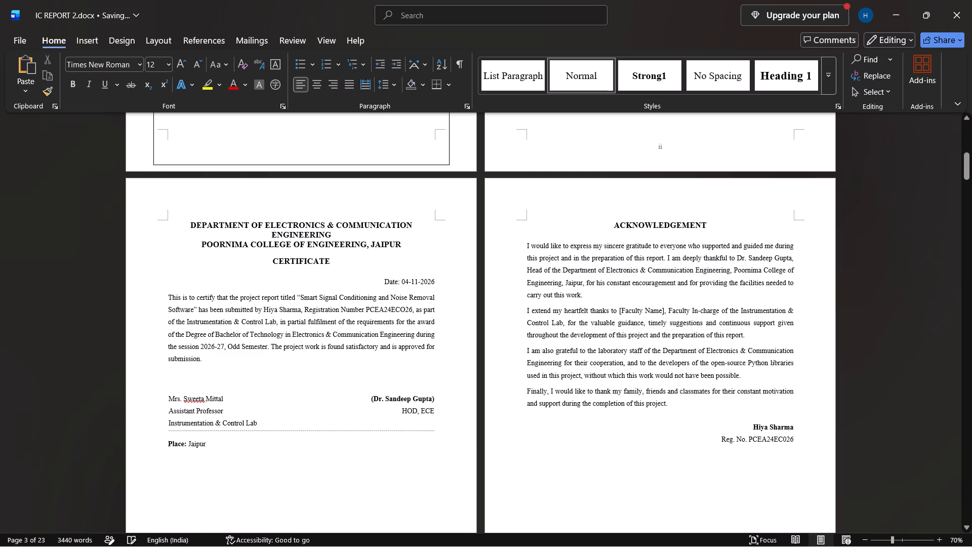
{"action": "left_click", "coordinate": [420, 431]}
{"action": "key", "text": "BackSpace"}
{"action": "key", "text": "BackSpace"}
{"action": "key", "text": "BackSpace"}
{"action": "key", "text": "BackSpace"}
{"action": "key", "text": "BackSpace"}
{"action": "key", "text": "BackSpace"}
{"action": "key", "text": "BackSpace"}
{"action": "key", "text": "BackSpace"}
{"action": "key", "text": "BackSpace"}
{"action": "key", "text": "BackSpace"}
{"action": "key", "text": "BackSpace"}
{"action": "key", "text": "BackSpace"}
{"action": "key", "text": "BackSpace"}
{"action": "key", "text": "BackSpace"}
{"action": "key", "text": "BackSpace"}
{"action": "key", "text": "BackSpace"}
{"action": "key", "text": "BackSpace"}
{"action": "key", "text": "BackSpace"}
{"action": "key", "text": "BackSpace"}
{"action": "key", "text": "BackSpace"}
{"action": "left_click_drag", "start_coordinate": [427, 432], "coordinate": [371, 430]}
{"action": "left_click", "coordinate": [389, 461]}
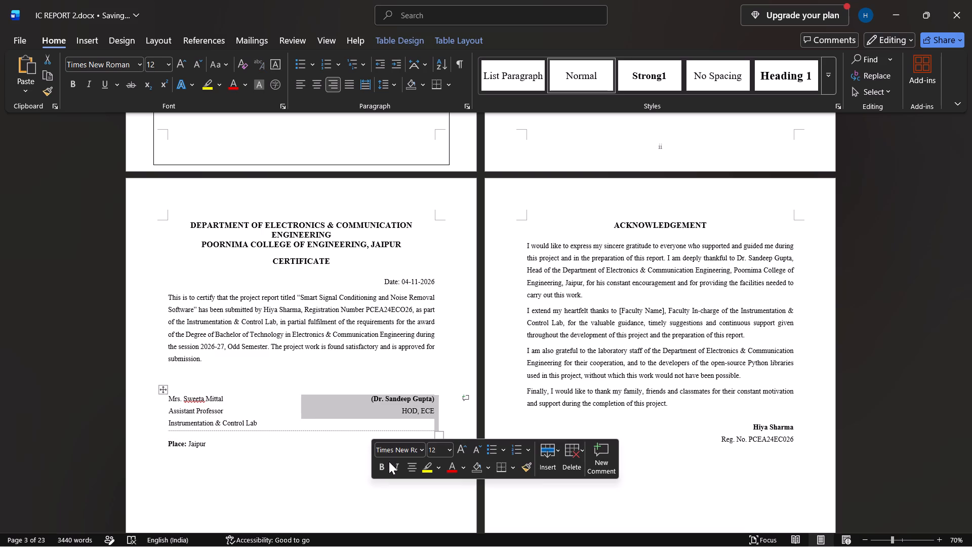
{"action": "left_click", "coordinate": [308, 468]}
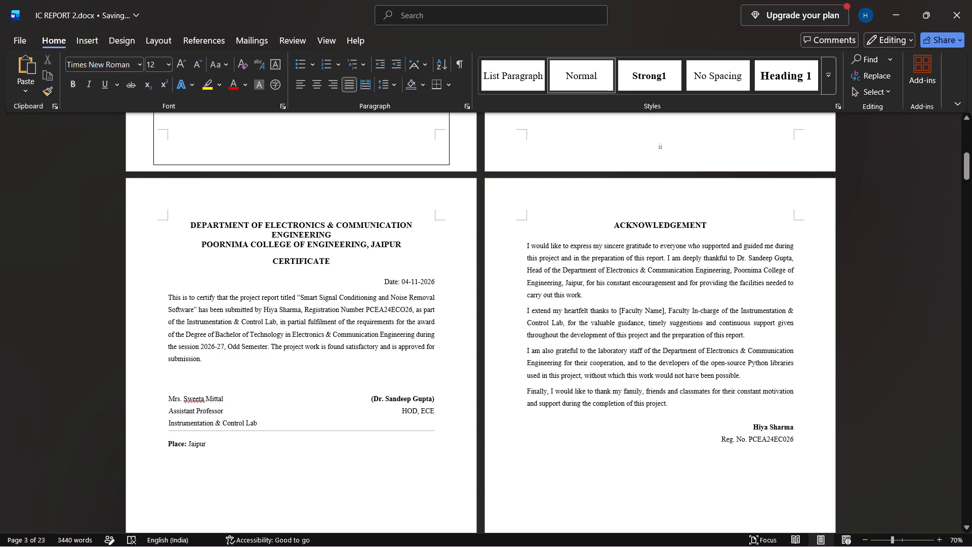
Replace the "[Faculty Name]" placeholder in the Acknowledgement with the Assistant Professor's name from the Certificate page, including the title "Mrs.".
{"action": "left_click_drag", "start_coordinate": [664, 310], "coordinate": [636, 310]}
{"action": "left_click_drag", "start_coordinate": [636, 310], "coordinate": [620, 309]}
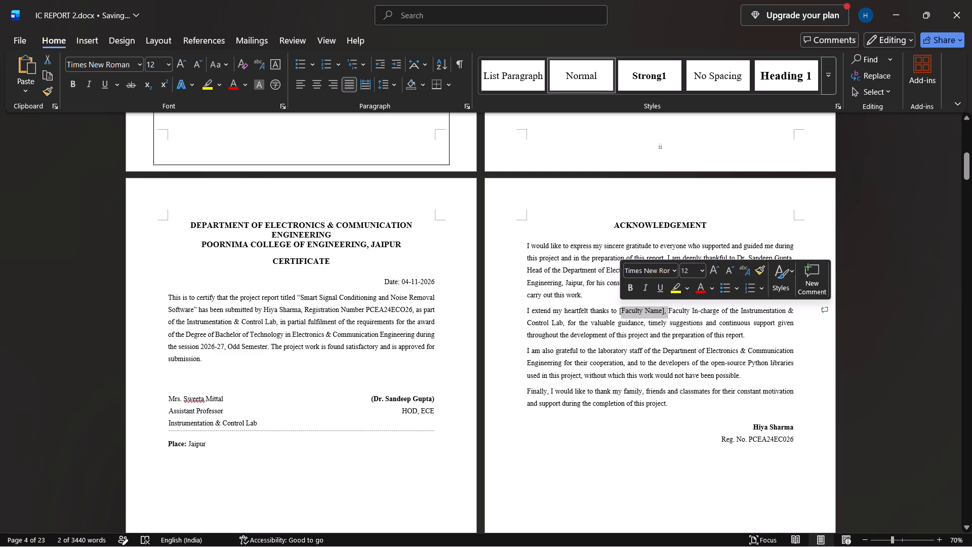
{"action": "left_click", "coordinate": [620, 309]}
{"action": "left_click_drag", "start_coordinate": [618, 309], "coordinate": [660, 309]}
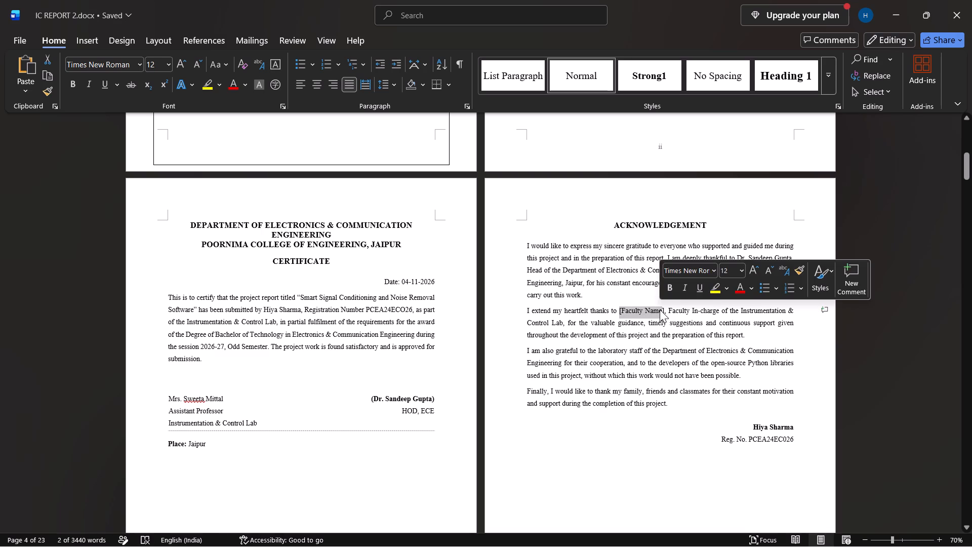
{"action": "key", "text": "BackSpace"}
{"action": "key", "text": "Delete"}
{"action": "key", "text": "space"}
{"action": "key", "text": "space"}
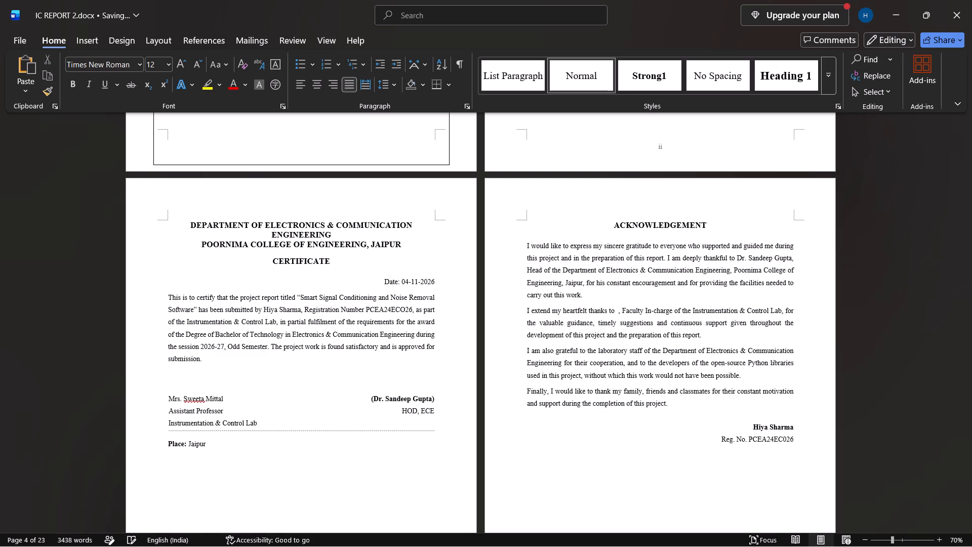
{"action": "key", "text": "BackSpace"}
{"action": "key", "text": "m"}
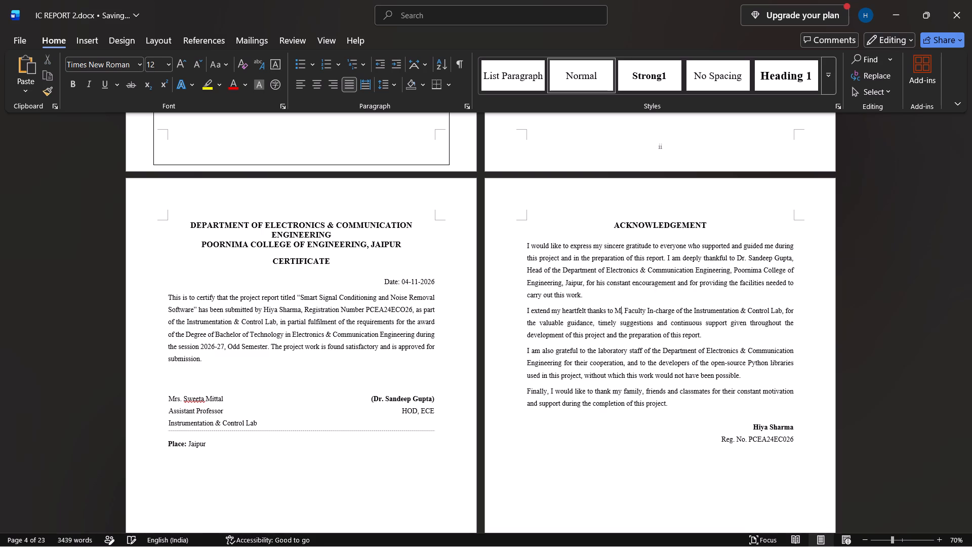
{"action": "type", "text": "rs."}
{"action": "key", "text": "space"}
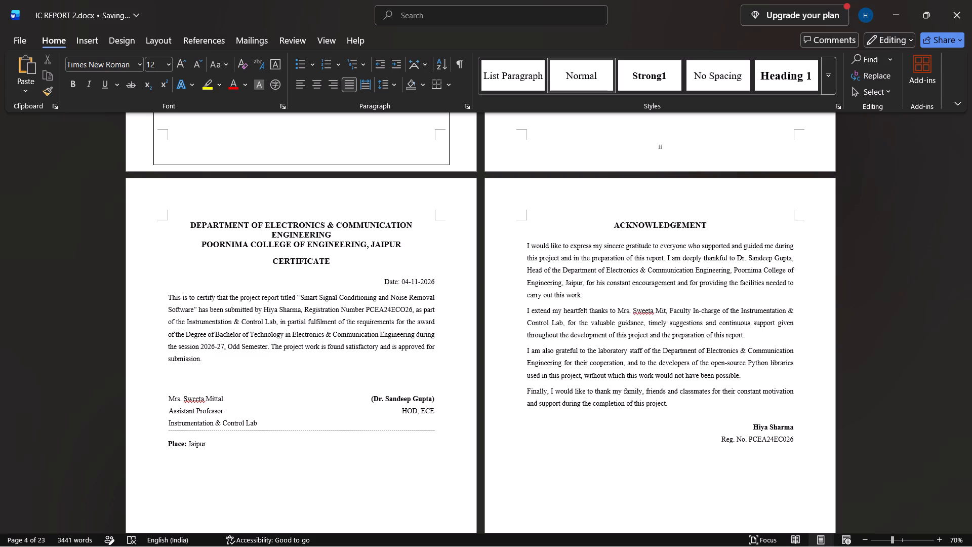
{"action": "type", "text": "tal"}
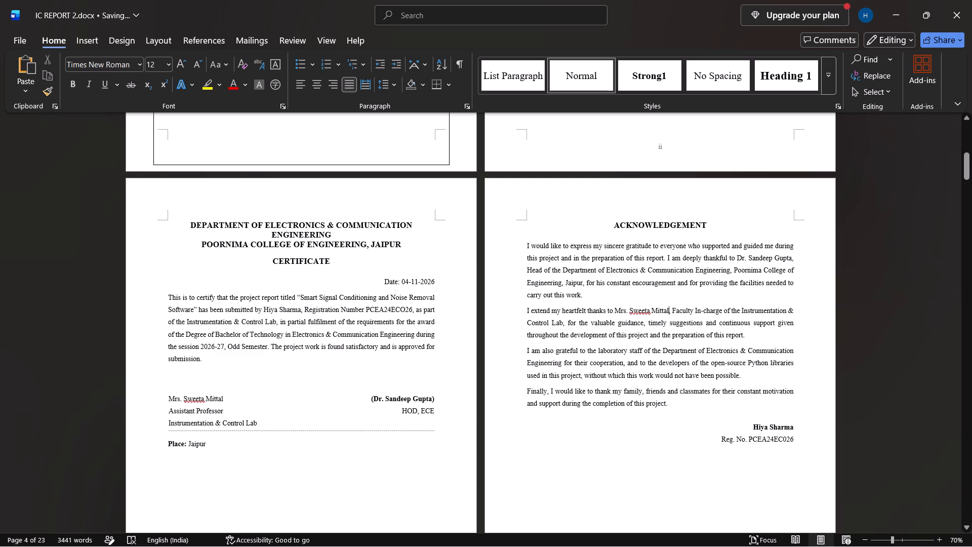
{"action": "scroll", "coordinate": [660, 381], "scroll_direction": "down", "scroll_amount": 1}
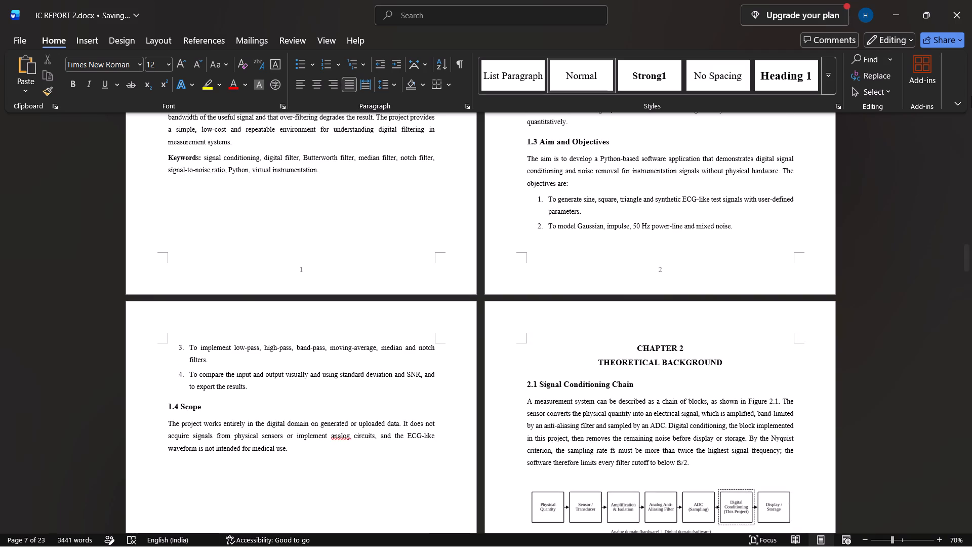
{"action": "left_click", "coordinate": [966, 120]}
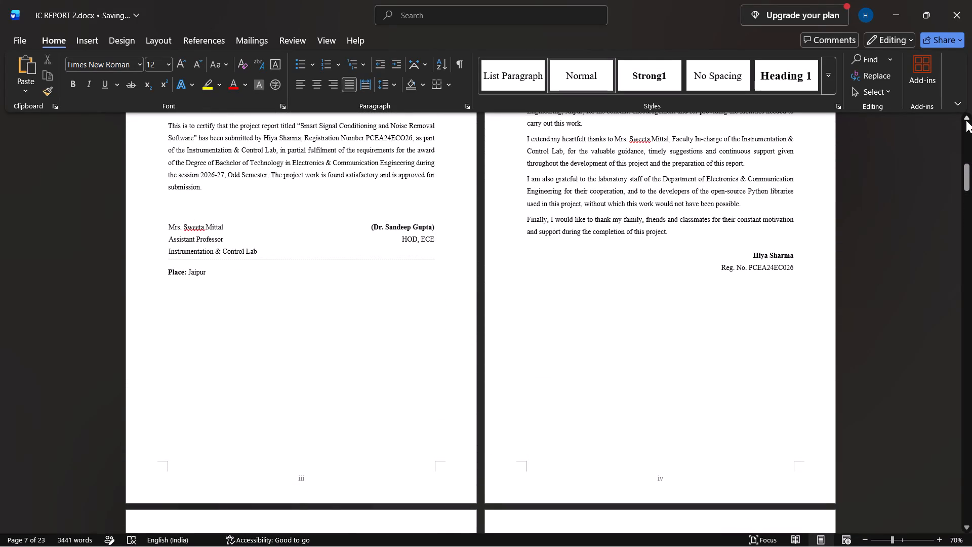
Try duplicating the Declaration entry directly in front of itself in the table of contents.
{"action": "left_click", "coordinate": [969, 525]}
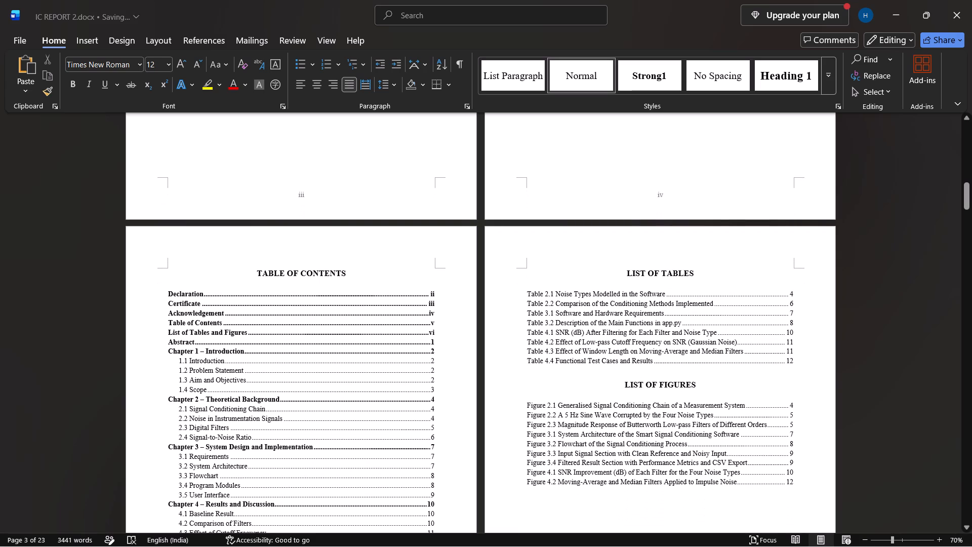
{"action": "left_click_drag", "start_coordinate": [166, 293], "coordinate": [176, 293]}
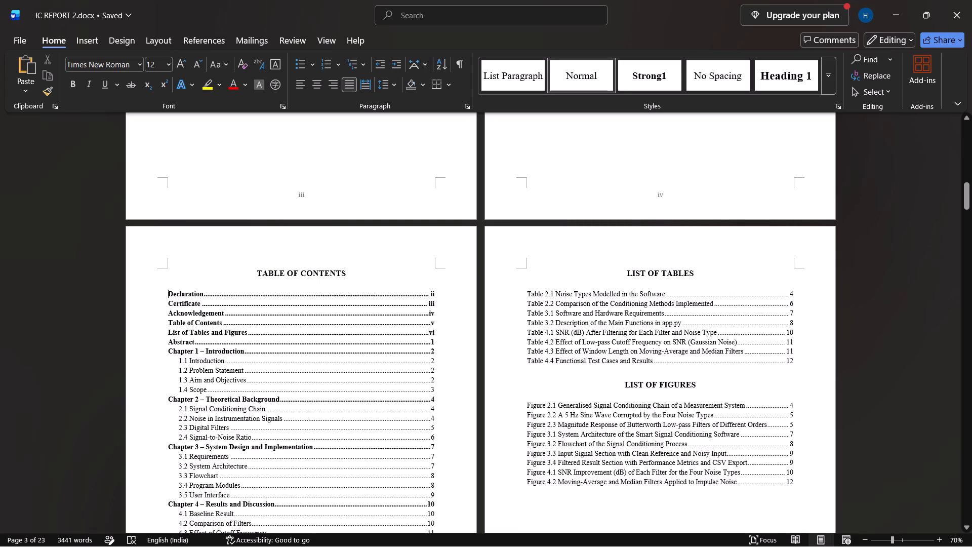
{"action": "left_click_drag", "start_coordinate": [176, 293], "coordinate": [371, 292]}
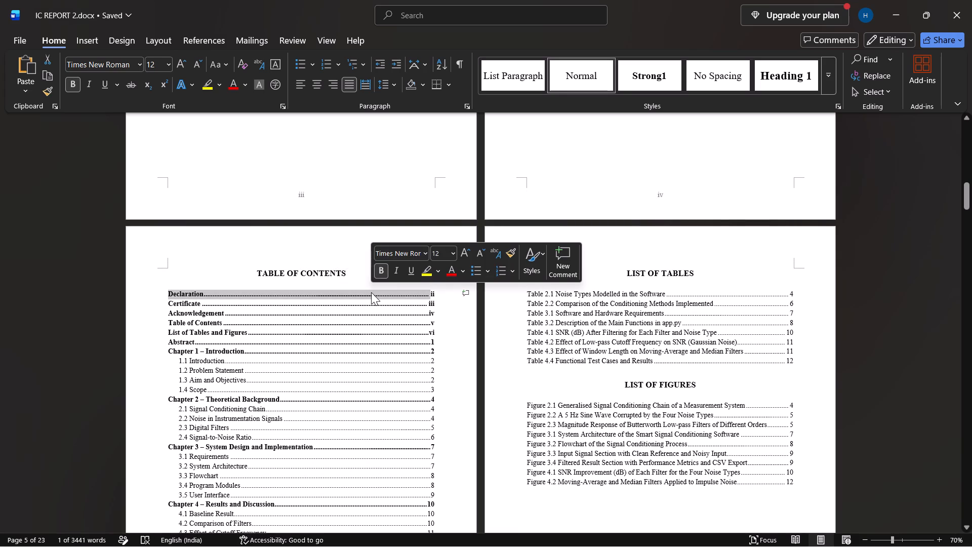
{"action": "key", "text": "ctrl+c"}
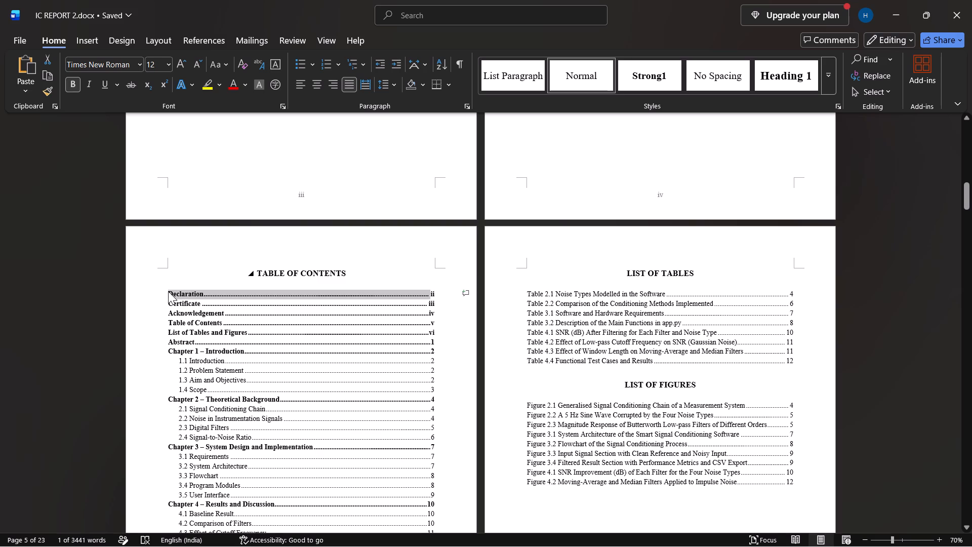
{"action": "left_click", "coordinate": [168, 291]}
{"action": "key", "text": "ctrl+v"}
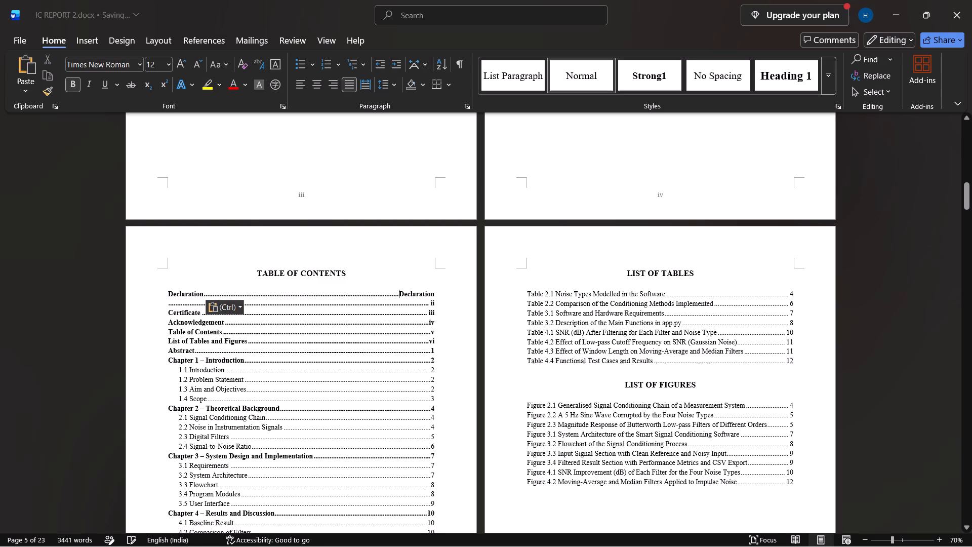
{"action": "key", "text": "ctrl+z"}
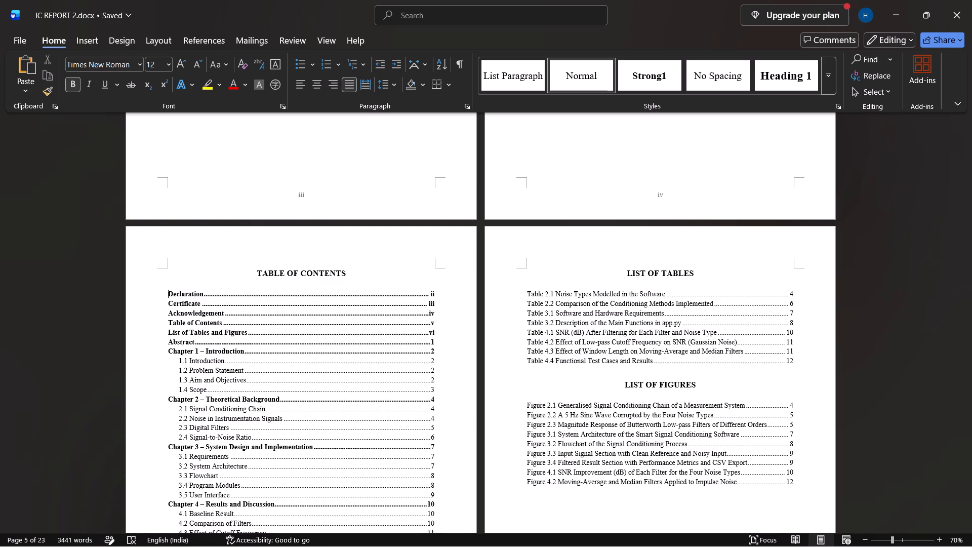
Insert an empty line above the Declaration entry in the table of contents.
{"action": "right_click", "coordinate": [168, 291]}
{"action": "key", "text": "shift+Return"}
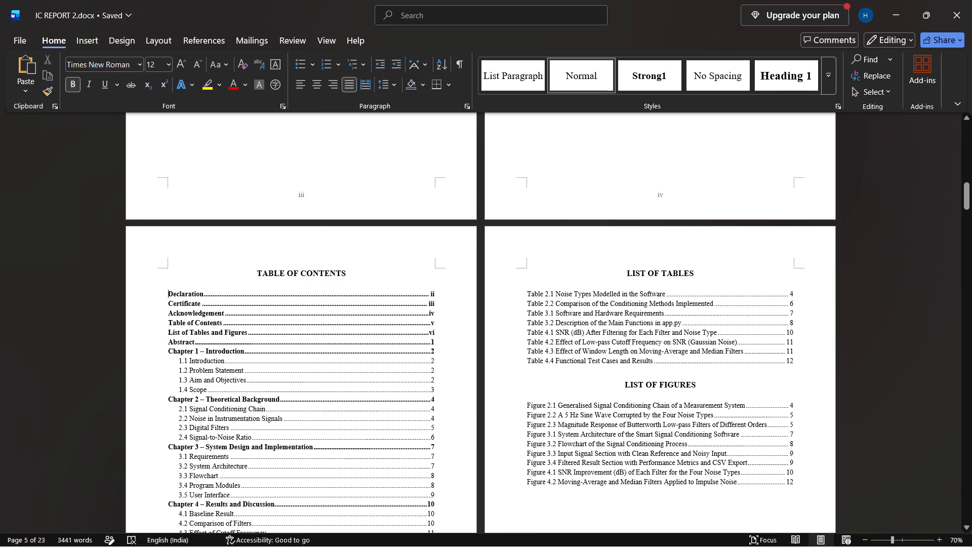
{"action": "key", "text": "Return"}
{"action": "left_click", "coordinate": [168, 291]}
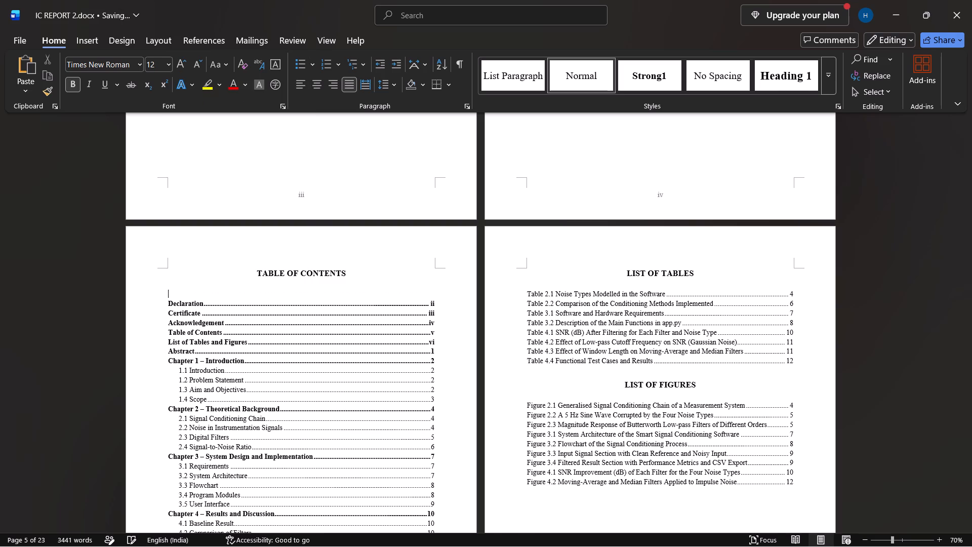
{"action": "key", "text": "Up"}
{"action": "left_click", "coordinate": [175, 297]}
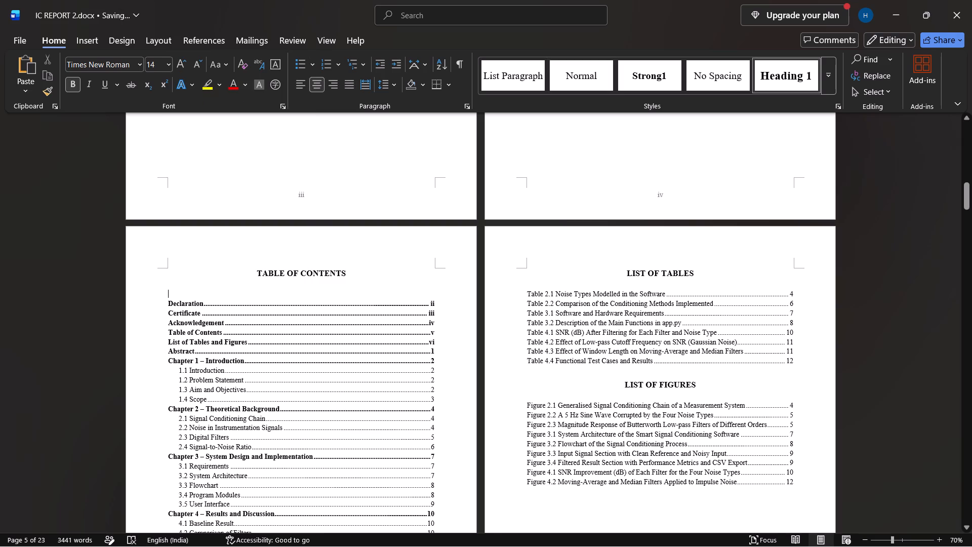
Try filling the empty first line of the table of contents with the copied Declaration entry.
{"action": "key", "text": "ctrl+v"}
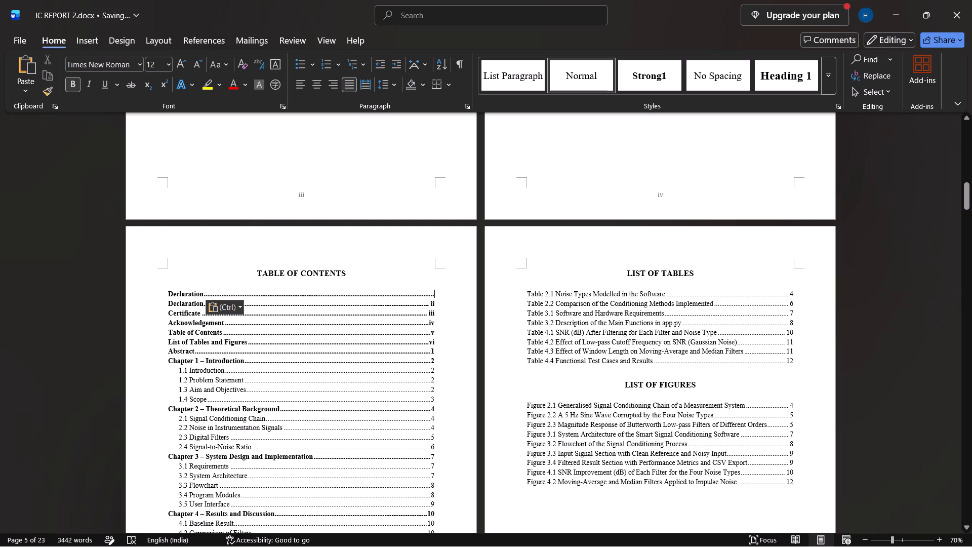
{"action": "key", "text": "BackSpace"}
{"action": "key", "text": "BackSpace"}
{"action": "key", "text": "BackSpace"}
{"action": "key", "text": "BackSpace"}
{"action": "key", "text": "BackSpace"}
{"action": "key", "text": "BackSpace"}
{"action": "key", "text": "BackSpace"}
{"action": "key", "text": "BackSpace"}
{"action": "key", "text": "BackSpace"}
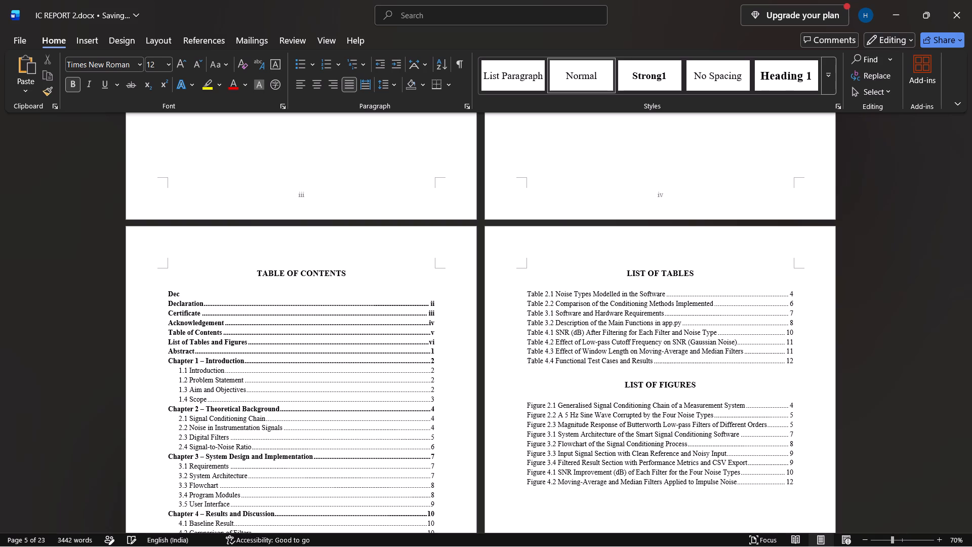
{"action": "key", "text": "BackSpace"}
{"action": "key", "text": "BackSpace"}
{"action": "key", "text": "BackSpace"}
Enter "Tittle page" on the empty line above the Declaration entry in the table of contents.
{"action": "key", "text": "t"}
{"action": "type", "text": "ittle page"}
{"action": "key", "text": "space"}
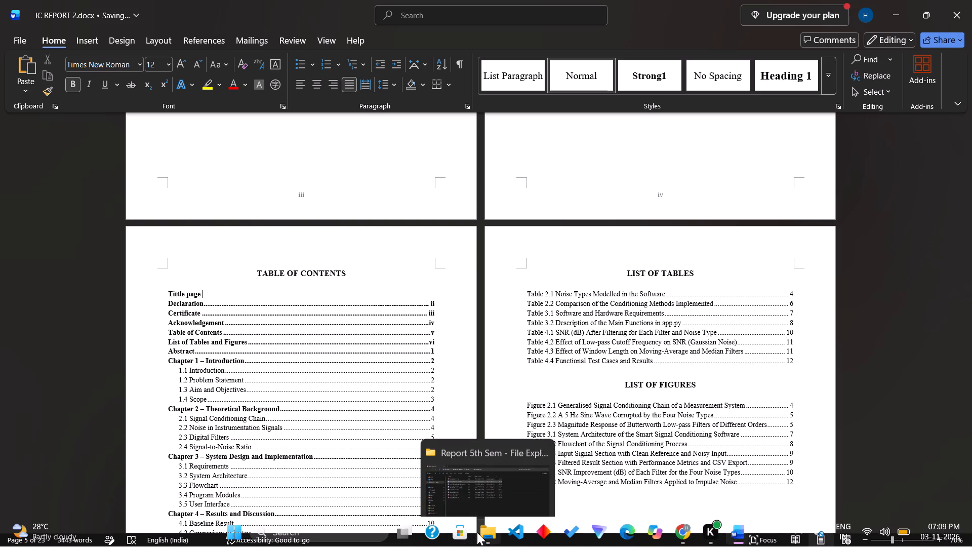
Open Training Report 1 FINAL.docx from the Report 5th Sem folder.
{"action": "left_click", "coordinate": [500, 490]}
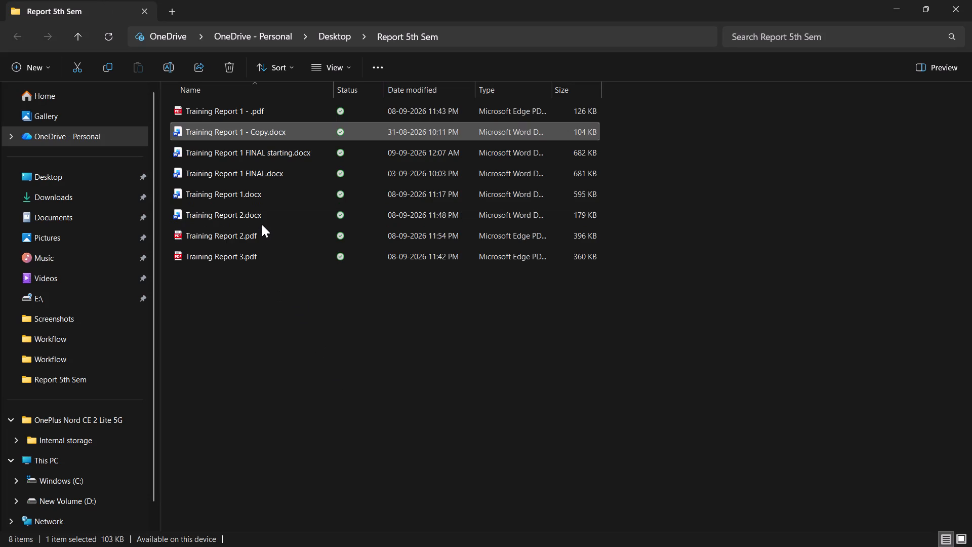
{"action": "double_click", "coordinate": [275, 180]}
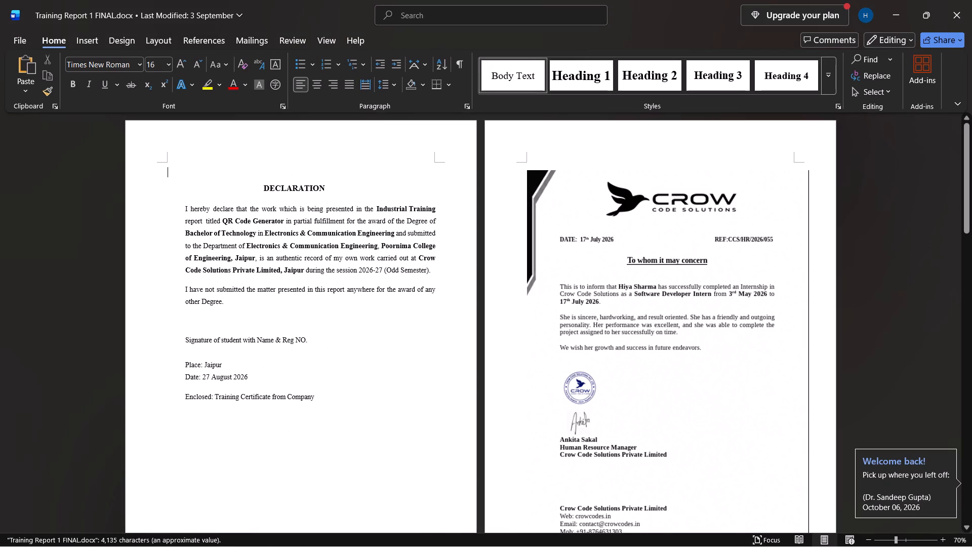
Examine the front matter and contents pages of Training Report 1 FINAL, and the certificate page of IC REPORT 2 for comparison.
{"action": "scroll", "coordinate": [420, 329], "scroll_direction": "down", "scroll_amount": 3}
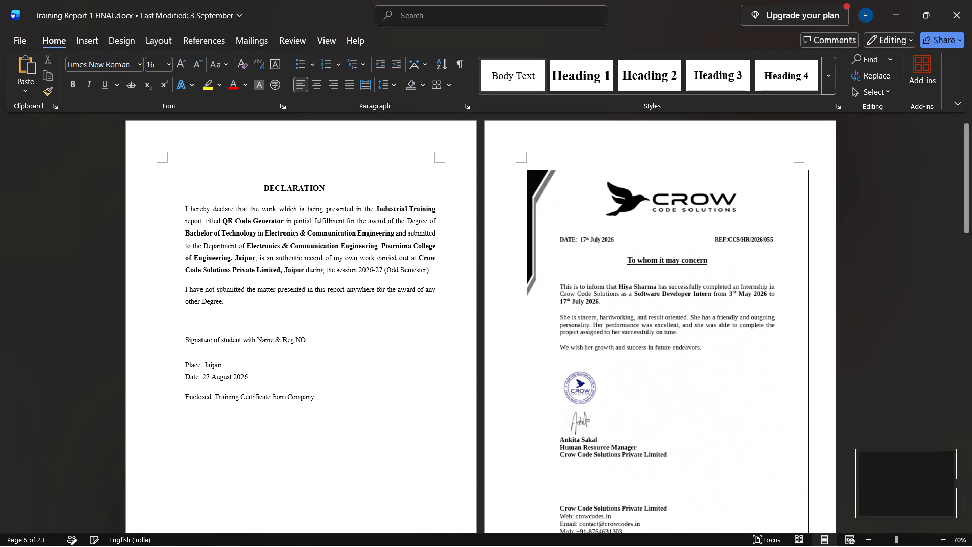
{"action": "scroll", "coordinate": [420, 329], "scroll_direction": "down", "scroll_amount": 9}
{"action": "scroll", "coordinate": [716, 458], "scroll_direction": "up", "scroll_amount": 1}
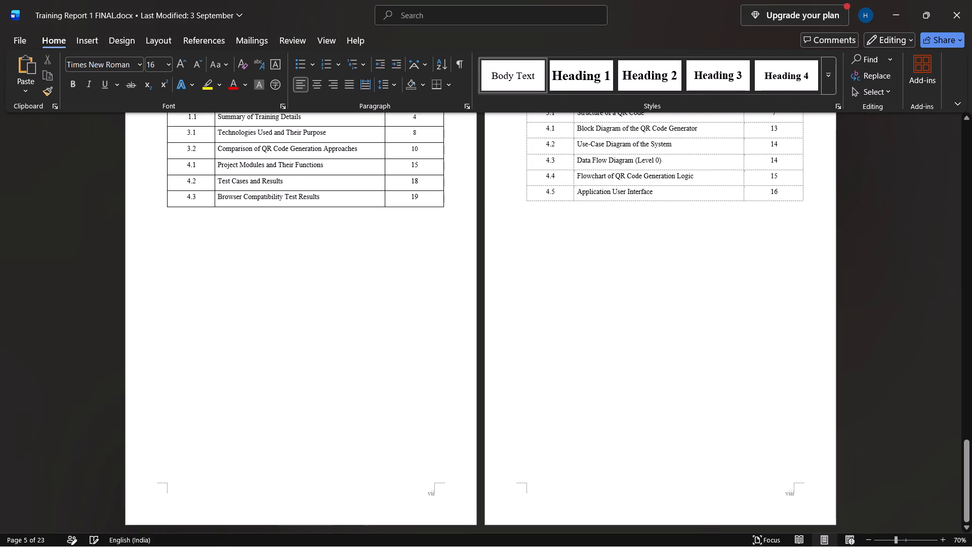
{"action": "scroll", "coordinate": [716, 458], "scroll_direction": "up", "scroll_amount": 1}
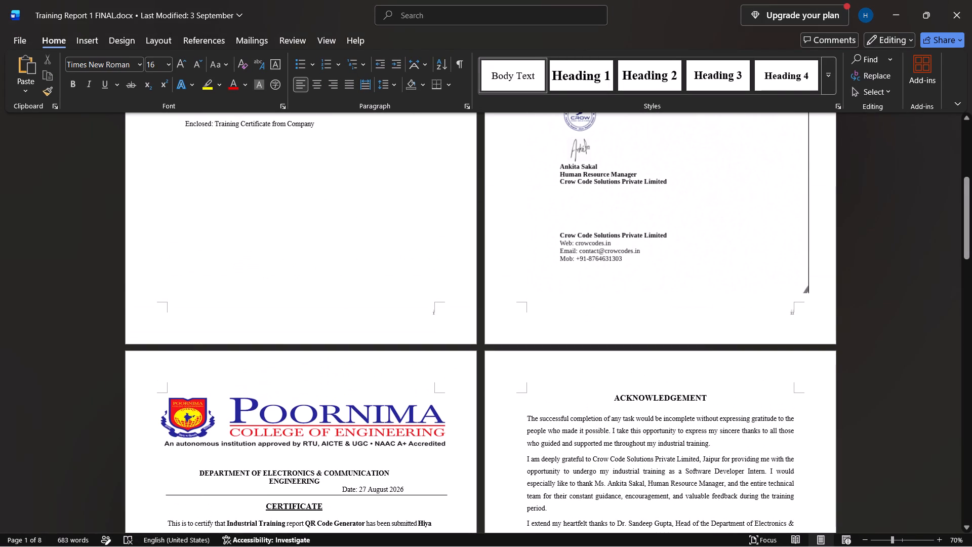
{"action": "triple_click", "coordinate": [967, 528]}
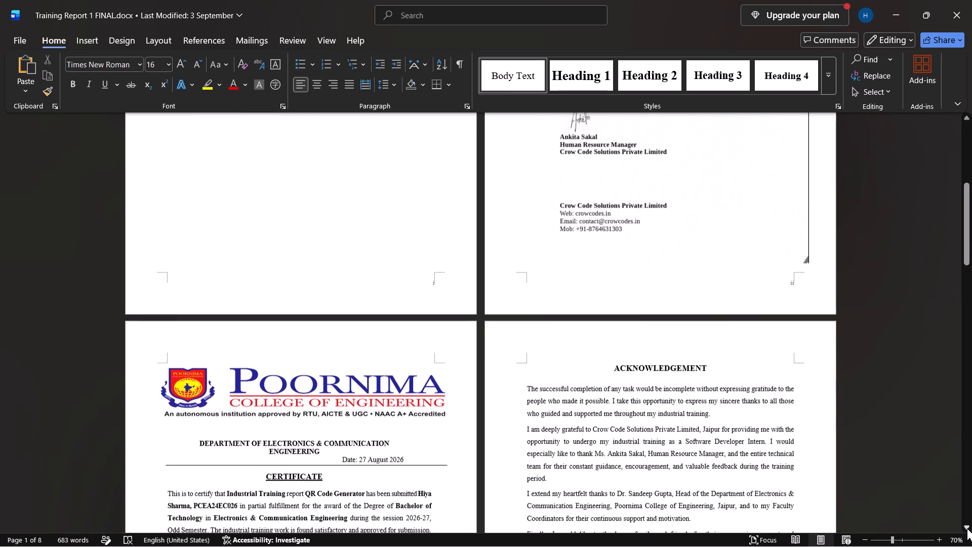
{"action": "left_click", "coordinate": [967, 528]}
{"action": "triple_click", "coordinate": [967, 528]}
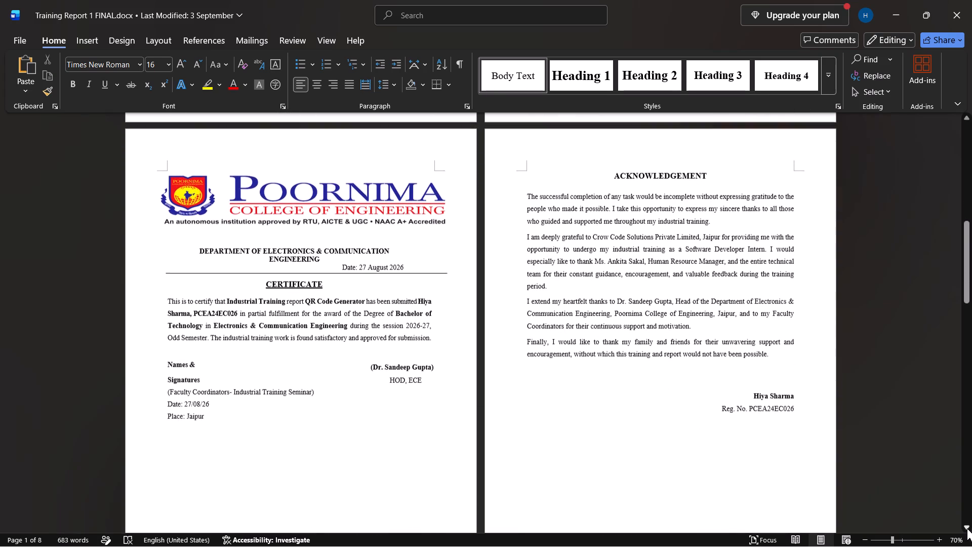
{"action": "left_click", "coordinate": [967, 528]}
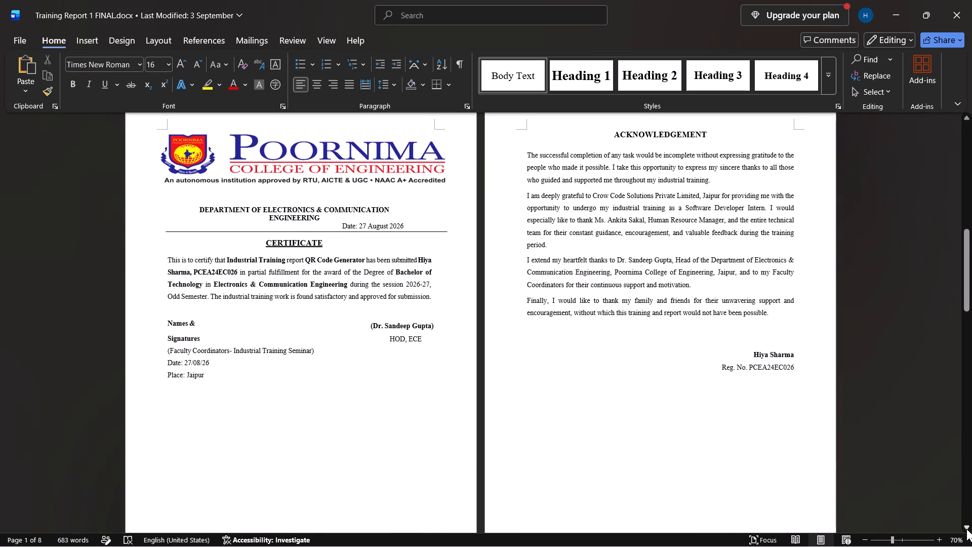
{"action": "triple_click", "coordinate": [967, 528]}
{"action": "triple_click", "coordinate": [967, 528]}
{"action": "triple_click", "coordinate": [967, 528]}
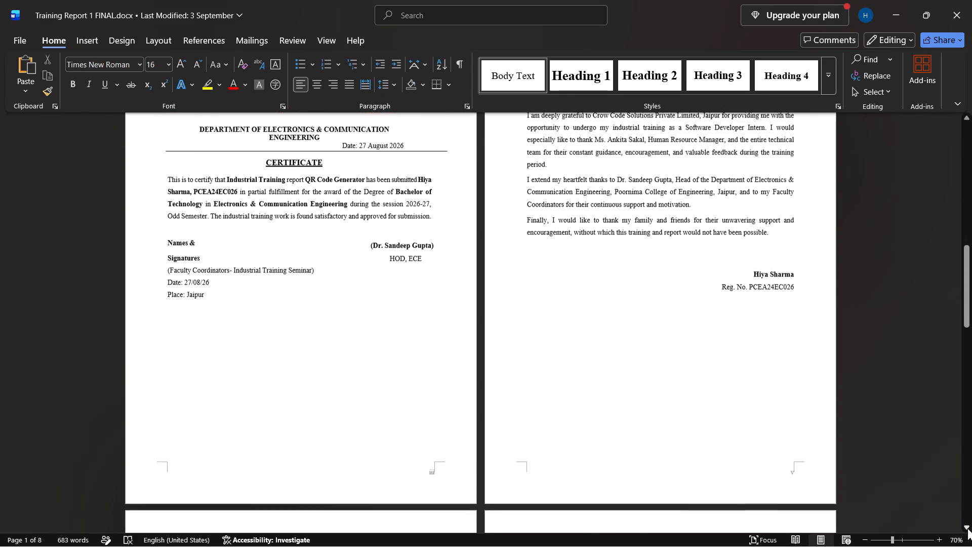
{"action": "triple_click", "coordinate": [967, 528]}
{"action": "double_click", "coordinate": [967, 528]}
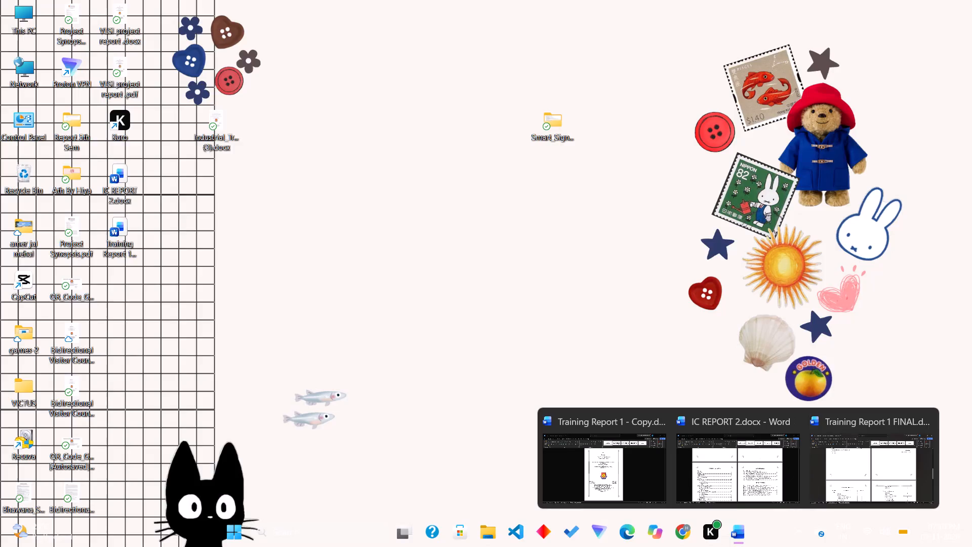
{"action": "scroll", "coordinate": [870, 369], "scroll_direction": "up", "scroll_amount": 1}
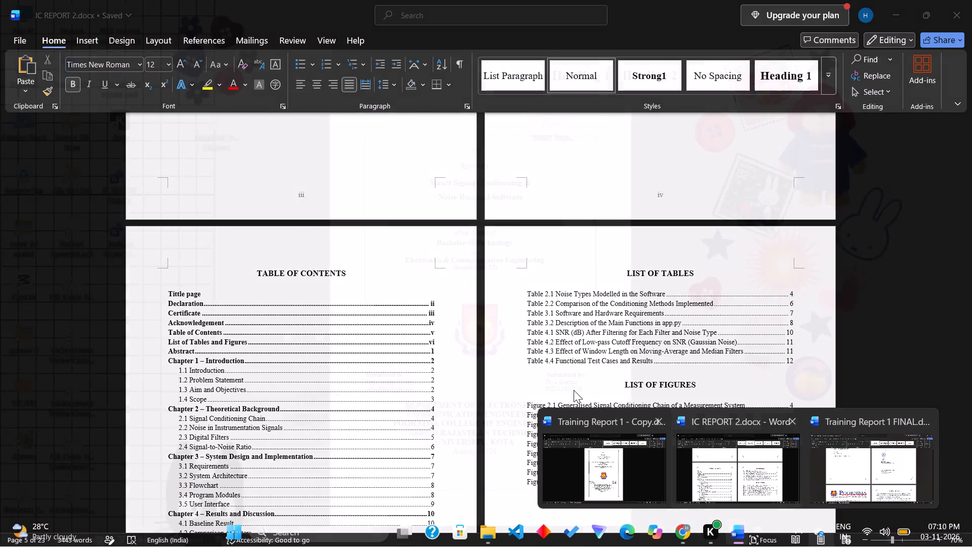
{"action": "scroll", "coordinate": [574, 390], "scroll_direction": "down", "scroll_amount": 1}
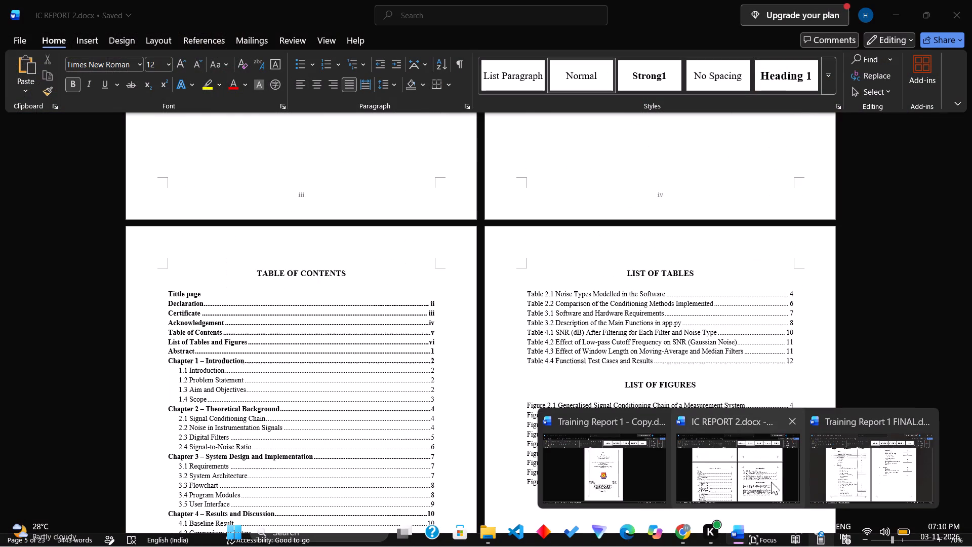
{"action": "left_click", "coordinate": [772, 483]}
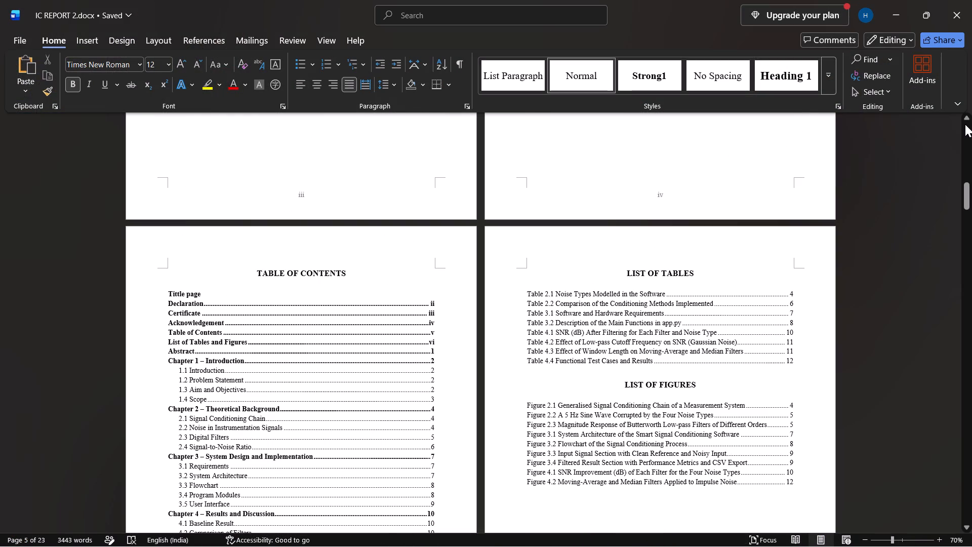
{"action": "left_click", "coordinate": [966, 120]}
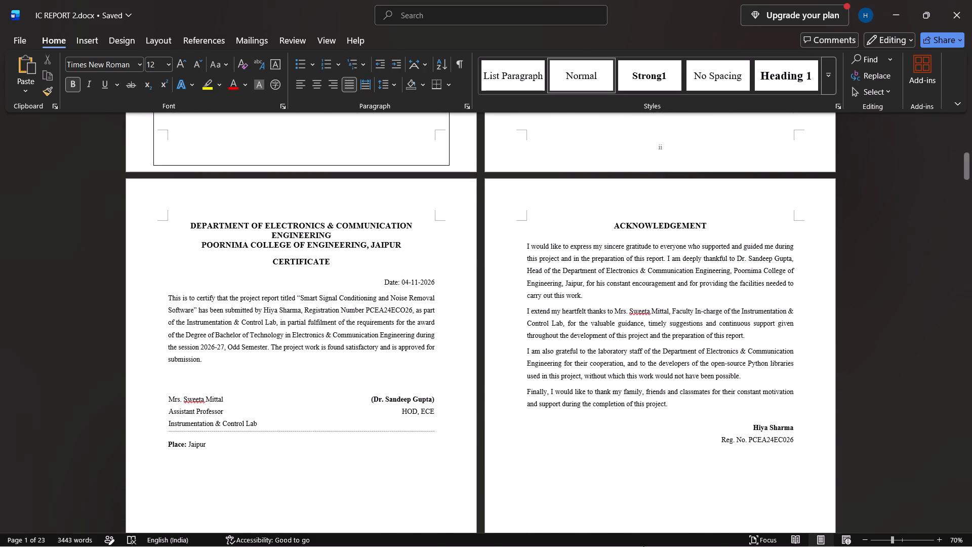
Copy the Poornima College of Engineering logo from the certificate page of Training Report 1 FINAL.
{"action": "left_click", "coordinate": [777, 489]}
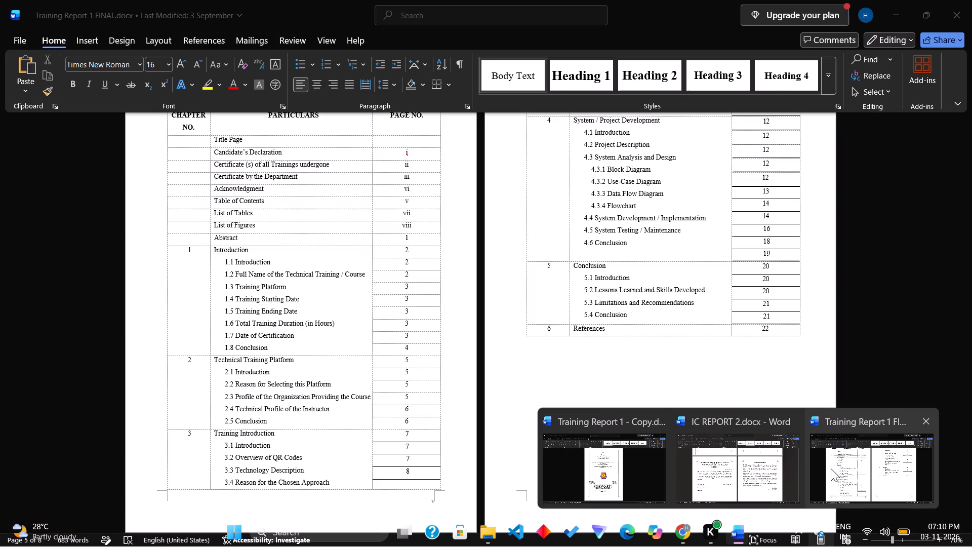
{"action": "left_click", "coordinate": [831, 468]}
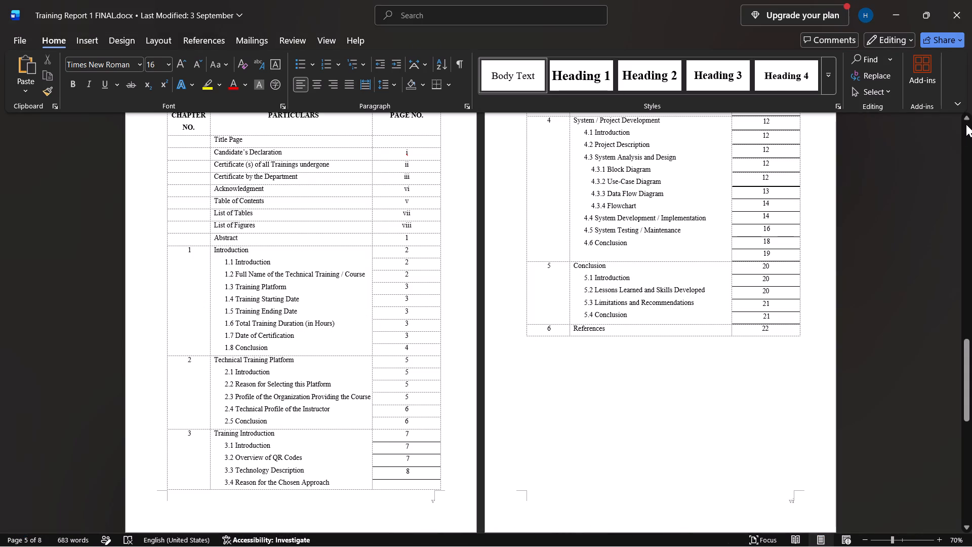
{"action": "double_click", "coordinate": [966, 118]}
{"action": "triple_click", "coordinate": [966, 118]}
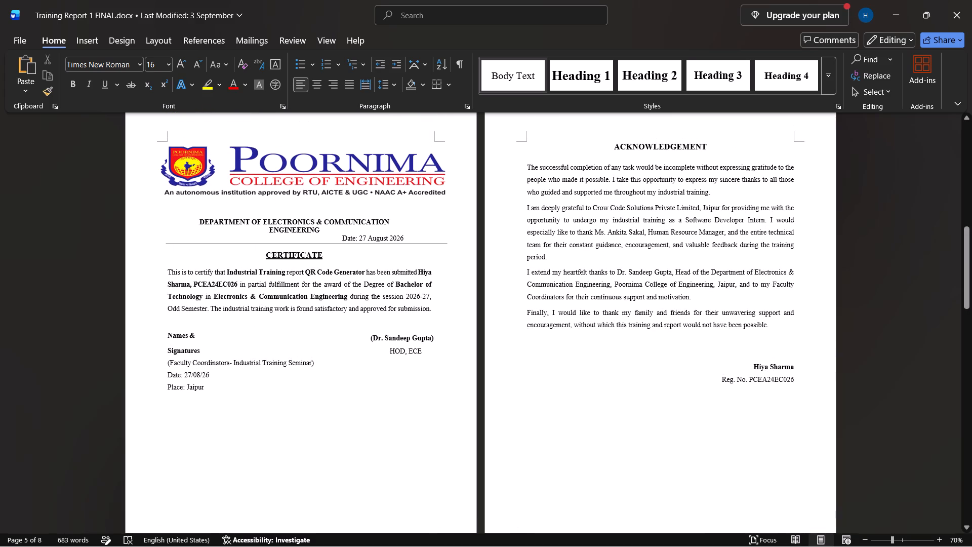
{"action": "left_click", "coordinate": [384, 157]}
{"action": "key", "text": "ctrl+c"}
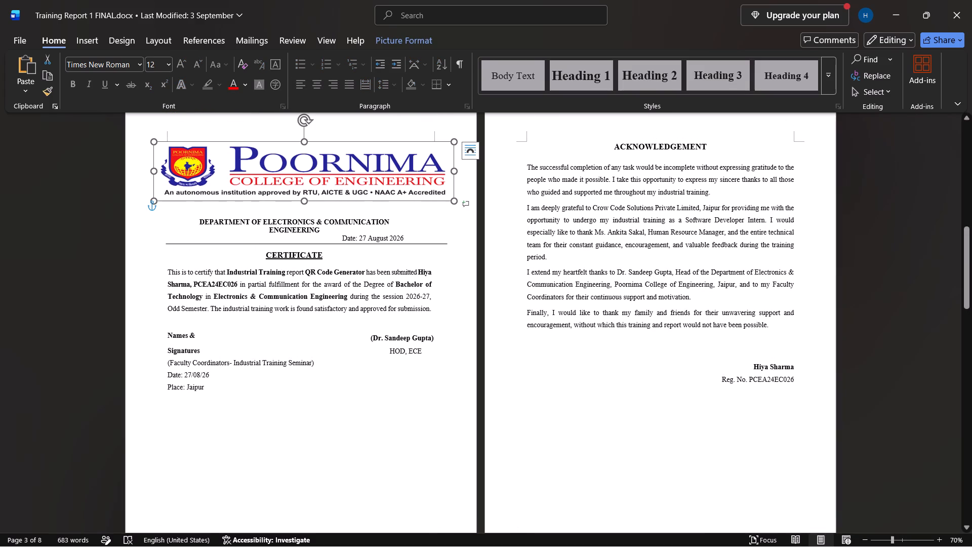
{"action": "key", "text": "ctrl+v"}
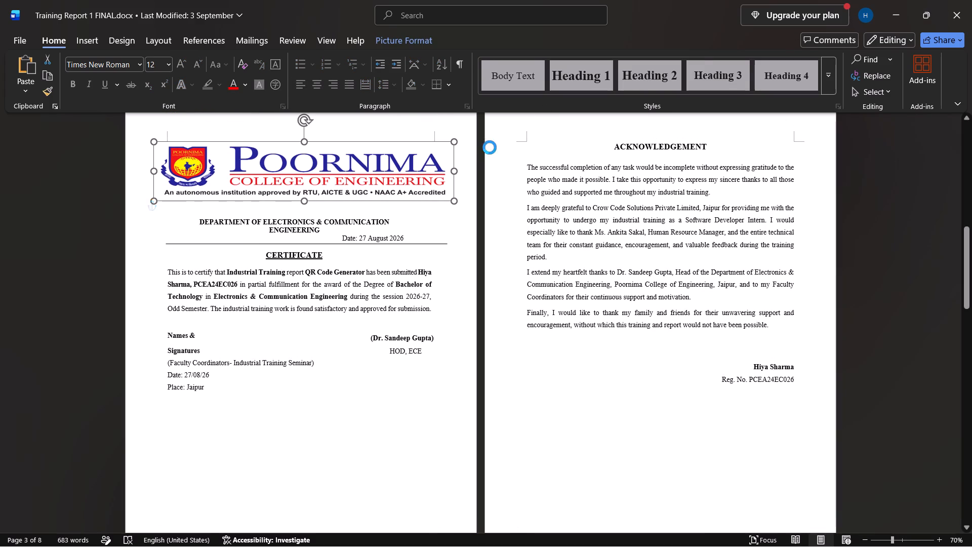
{"action": "key", "text": "ctrl+x"}
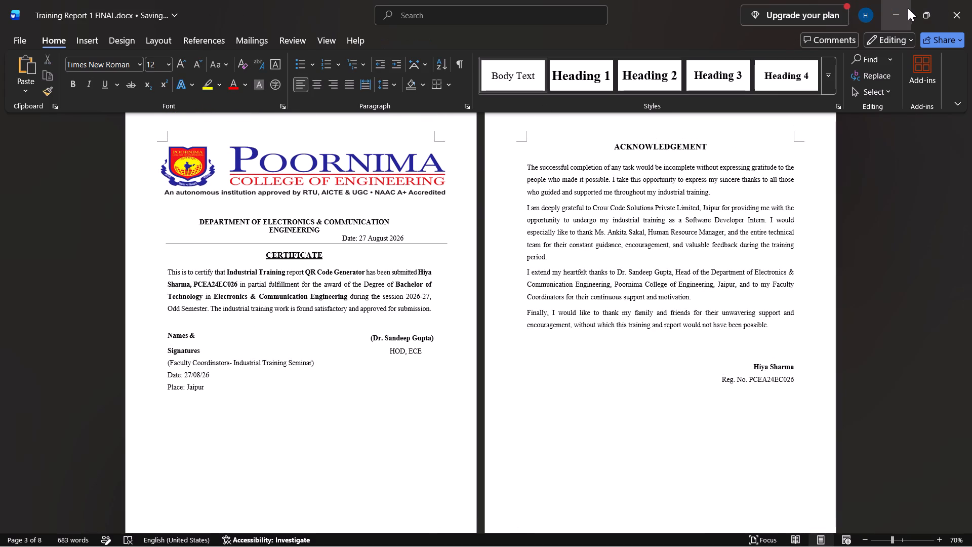
Paste the college logo onto the certificate page of IC REPORT 2, anchored at the department heading.
{"action": "left_click", "coordinate": [907, 10]}
{"action": "left_click_drag", "start_coordinate": [412, 243], "coordinate": [250, 242]}
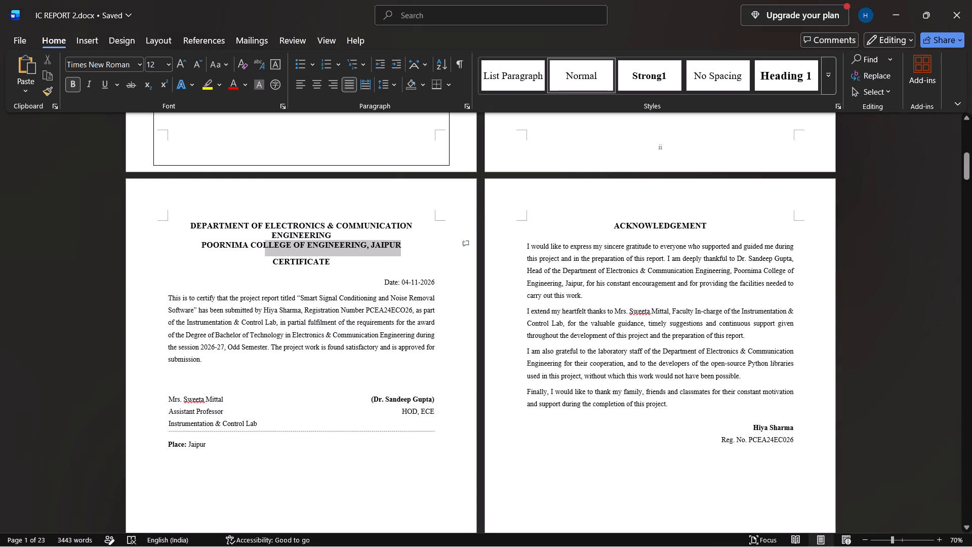
{"action": "left_click_drag", "start_coordinate": [250, 242], "coordinate": [188, 226]}
{"action": "key", "text": "ctrl+v"}
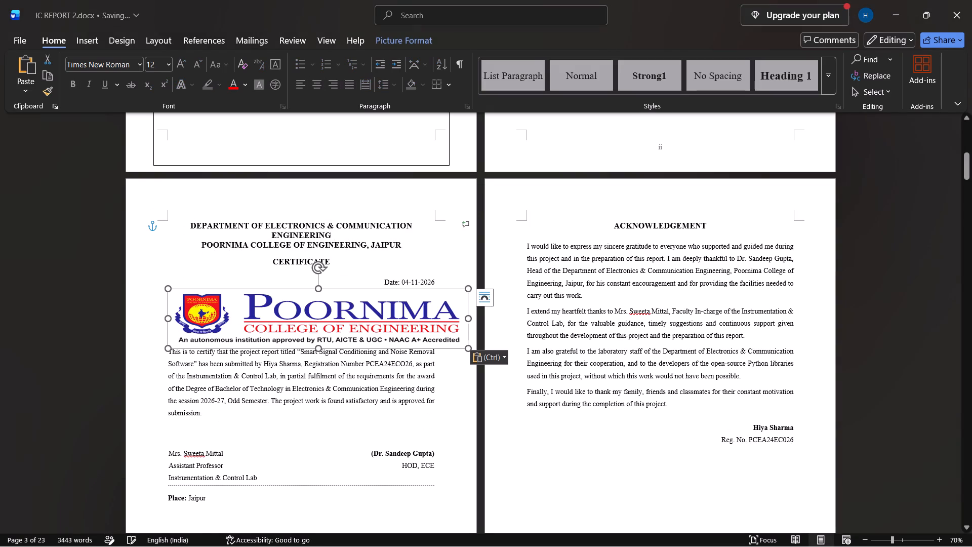
Delete the department and college name lines above the CERTIFICATE heading in IC REPORT 2.
{"action": "left_click_drag", "start_coordinate": [403, 242], "coordinate": [206, 229]}
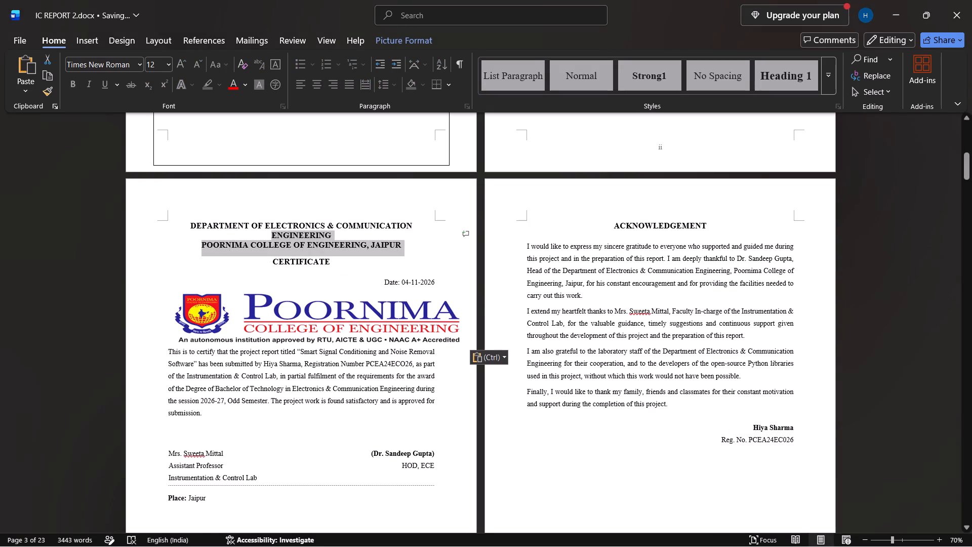
{"action": "left_click_drag", "start_coordinate": [206, 229], "coordinate": [187, 223]}
{"action": "left_click", "coordinate": [236, 251]}
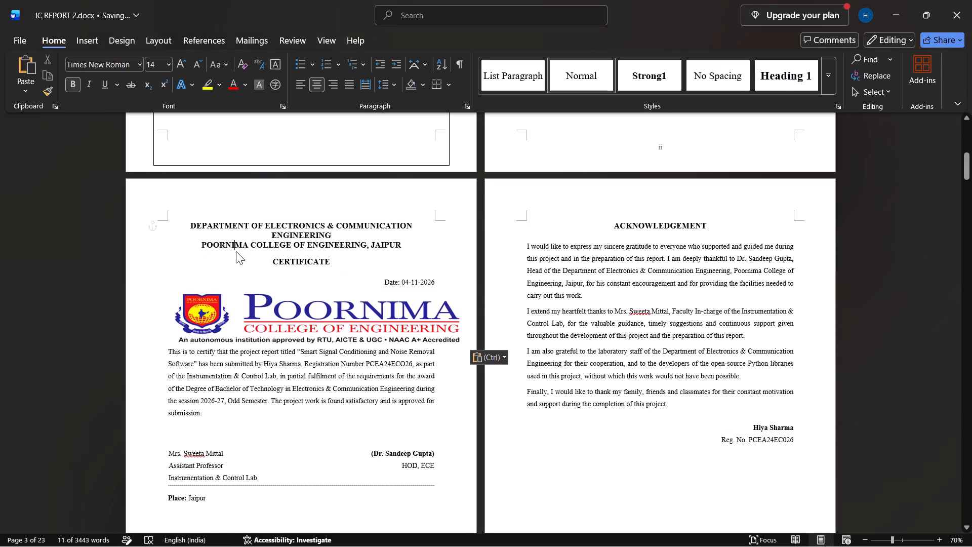
{"action": "left_click", "coordinate": [328, 239]}
{"action": "left_click_drag", "start_coordinate": [328, 239], "coordinate": [299, 232]}
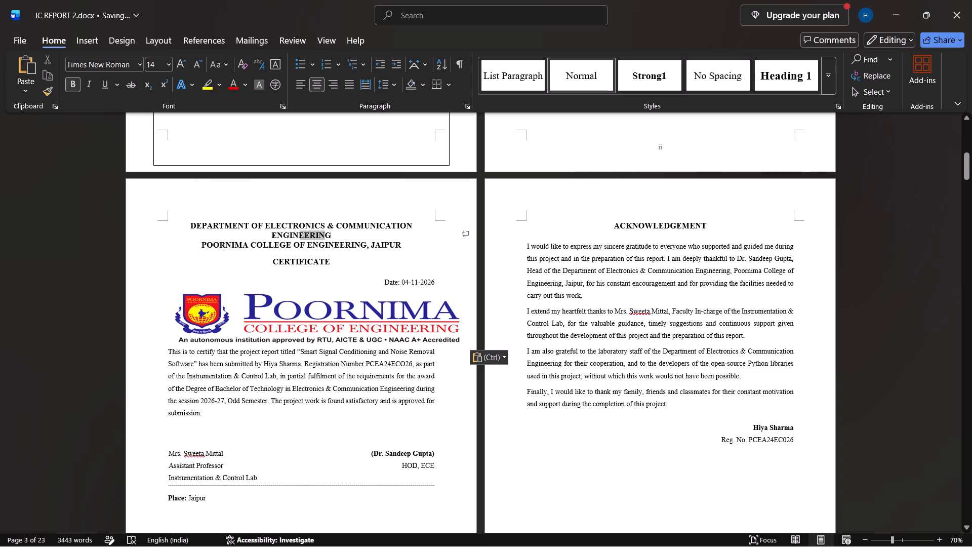
{"action": "left_click_drag", "start_coordinate": [299, 232], "coordinate": [297, 229]}
{"action": "key", "text": "BackSpace"}
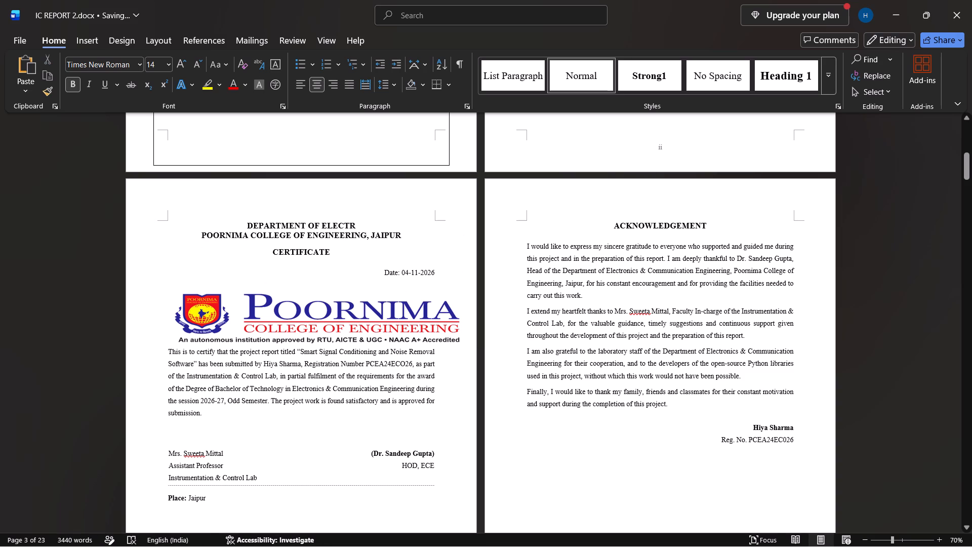
{"action": "left_click_drag", "start_coordinate": [401, 238], "coordinate": [279, 226]}
{"action": "key", "text": "BackSpace"}
{"action": "key", "text": "BackSpace"}
{"action": "key", "text": "BackSpace"}
{"action": "key", "text": "BackSpace"}
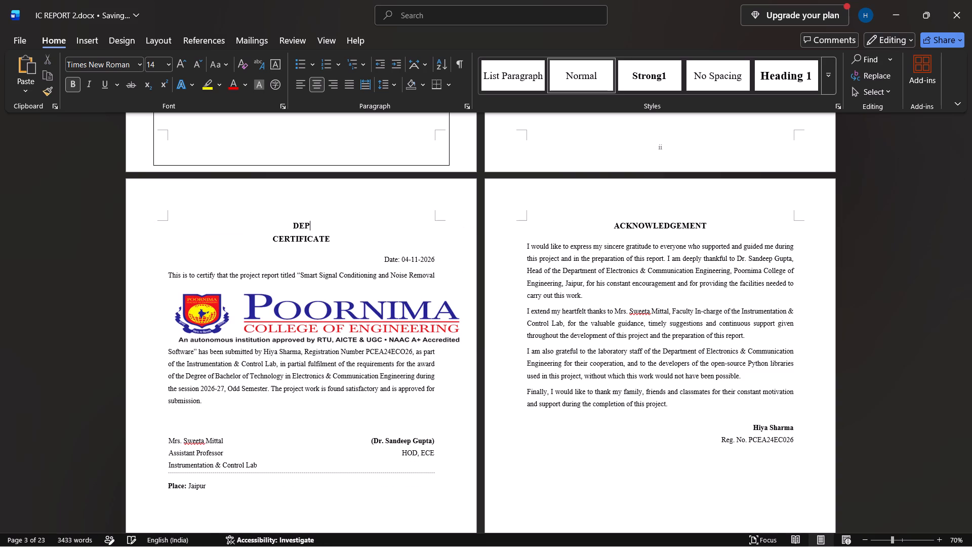
{"action": "key", "text": "BackSpace"}
{"action": "key", "text": "BackSpace"}
{"action": "key", "text": "BackSpace"}
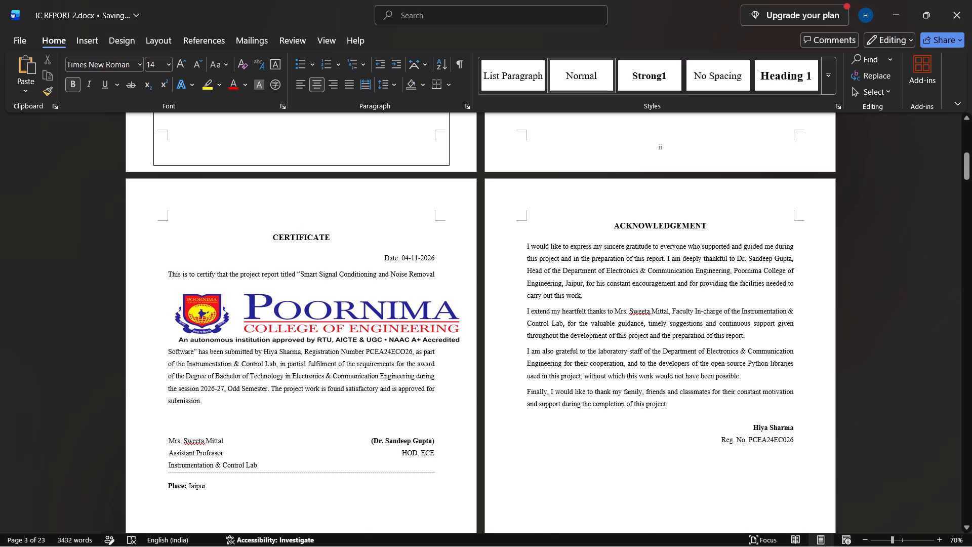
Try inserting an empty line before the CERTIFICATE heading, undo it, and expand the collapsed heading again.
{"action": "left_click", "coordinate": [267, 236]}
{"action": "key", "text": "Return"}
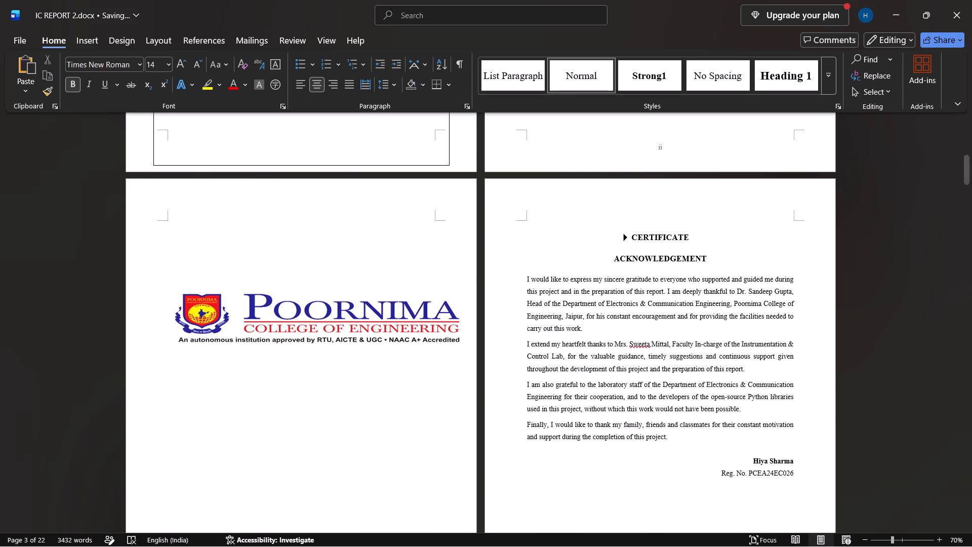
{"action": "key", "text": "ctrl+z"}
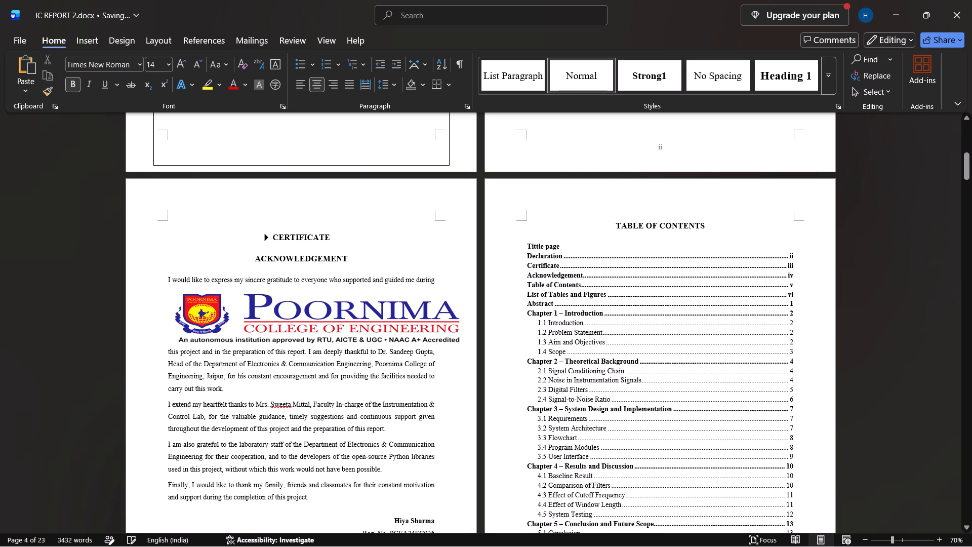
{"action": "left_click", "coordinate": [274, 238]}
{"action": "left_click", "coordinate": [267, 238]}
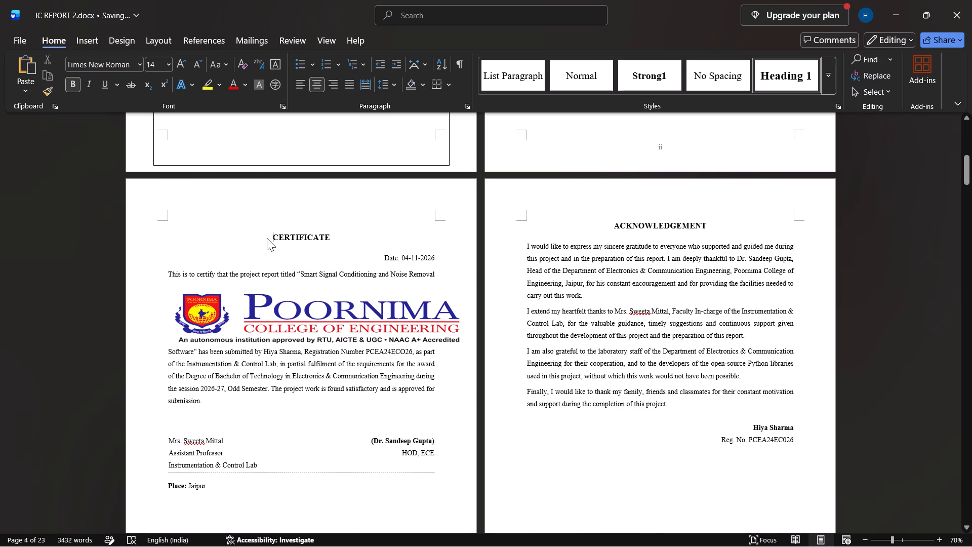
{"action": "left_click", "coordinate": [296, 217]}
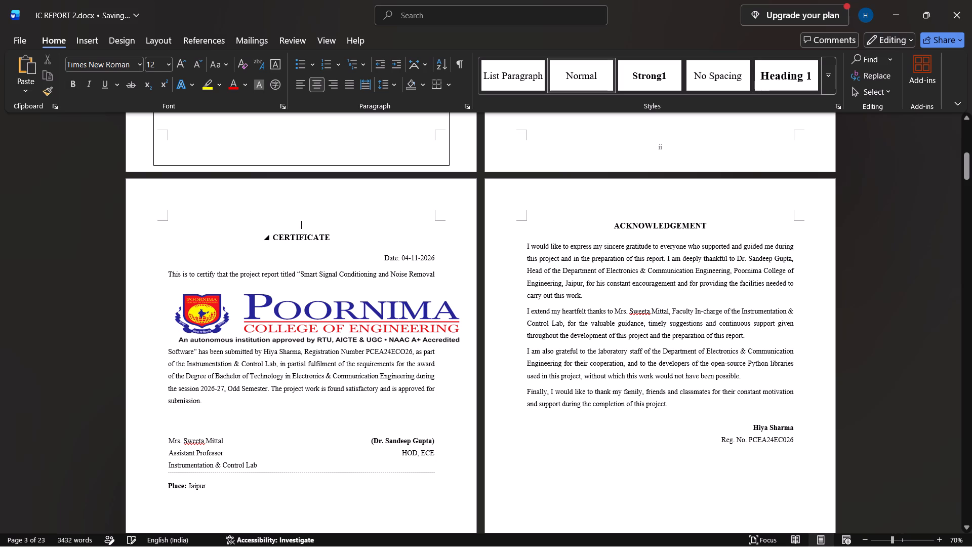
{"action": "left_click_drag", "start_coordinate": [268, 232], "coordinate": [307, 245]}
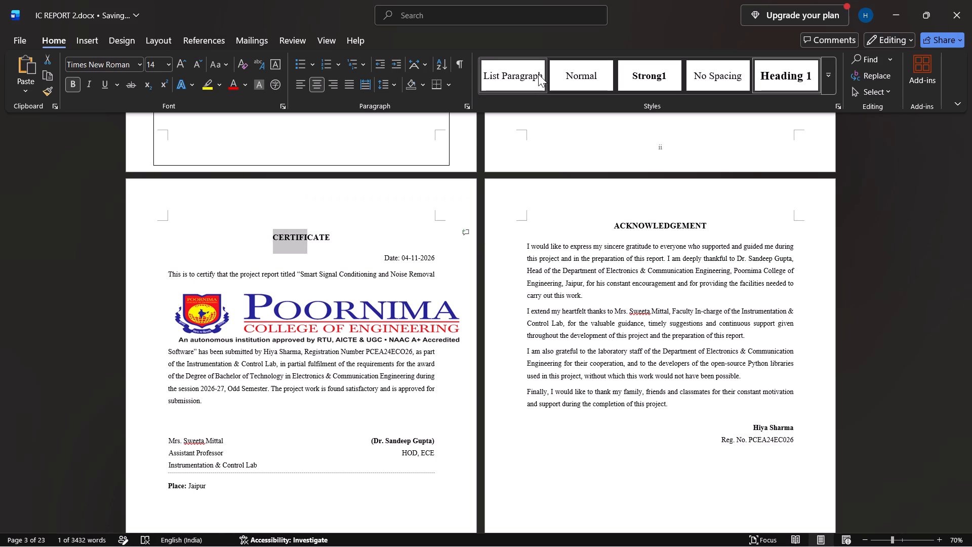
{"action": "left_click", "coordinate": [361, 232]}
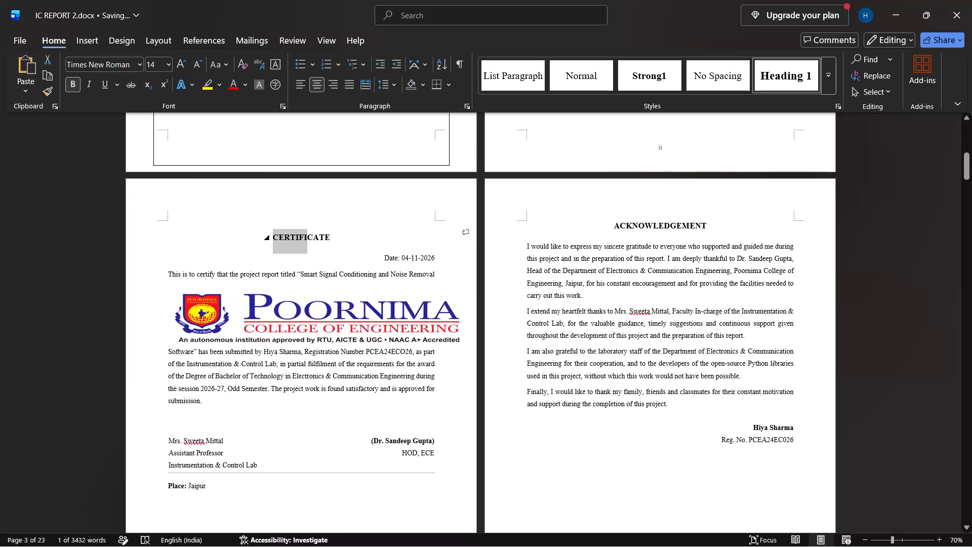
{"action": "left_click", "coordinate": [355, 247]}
Move the college logo above the CERTIFICATE heading, centred between the page margins at the top of the certificate page.
{"action": "left_click", "coordinate": [348, 314]}
{"action": "left_click_drag", "start_coordinate": [348, 314], "coordinate": [348, 311]}
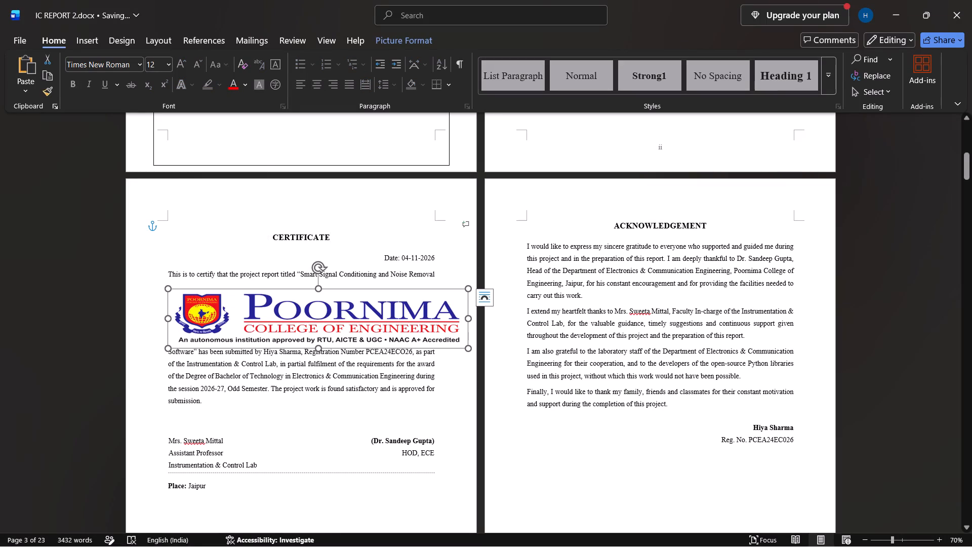
{"action": "left_click_drag", "start_coordinate": [348, 311], "coordinate": [331, 243]}
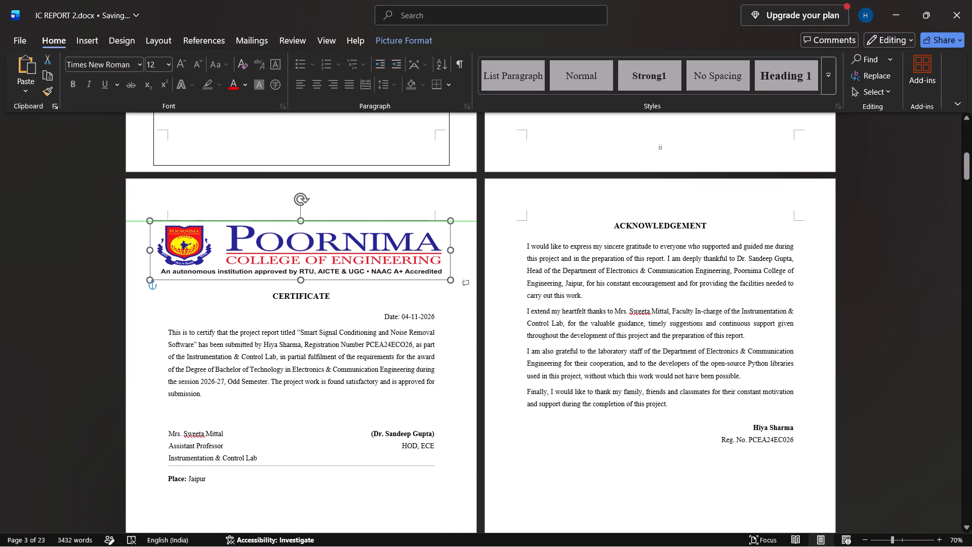
{"action": "left_click_drag", "start_coordinate": [331, 243], "coordinate": [337, 213]}
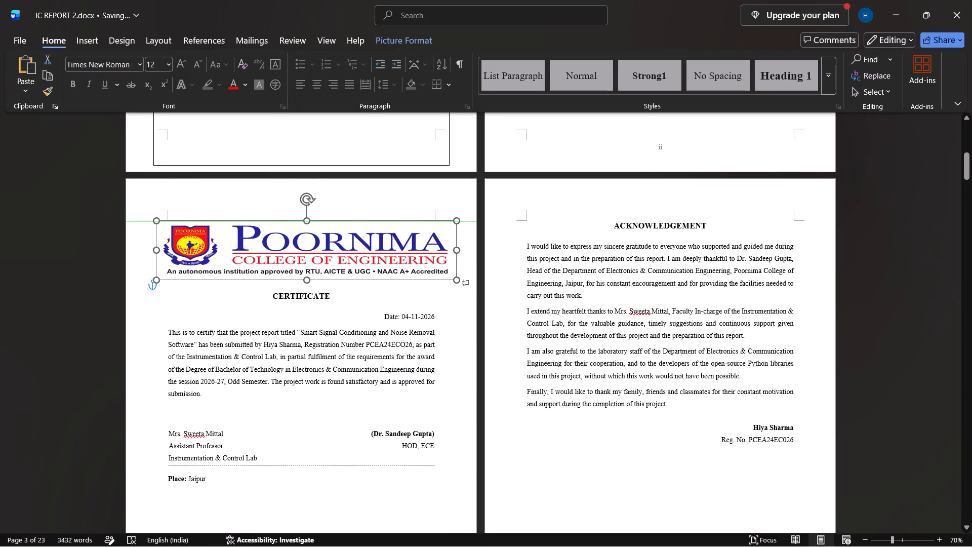
{"action": "left_click_drag", "start_coordinate": [337, 213], "coordinate": [322, 217]}
{"action": "left_click", "coordinate": [309, 491]}
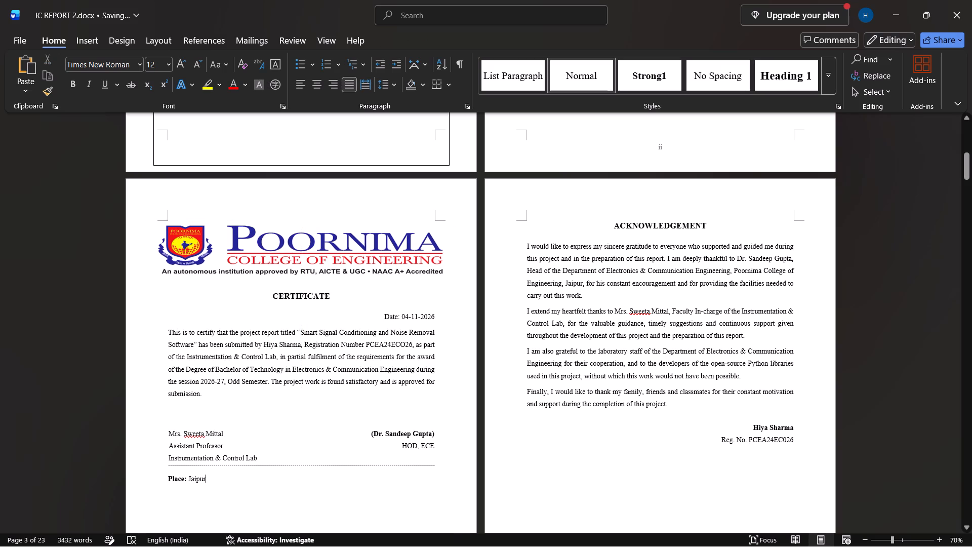
Look through IC REPORT 2 from the certificate page and table of contents to Chapter 3 to check the layout.
{"action": "left_click", "coordinate": [969, 525]}
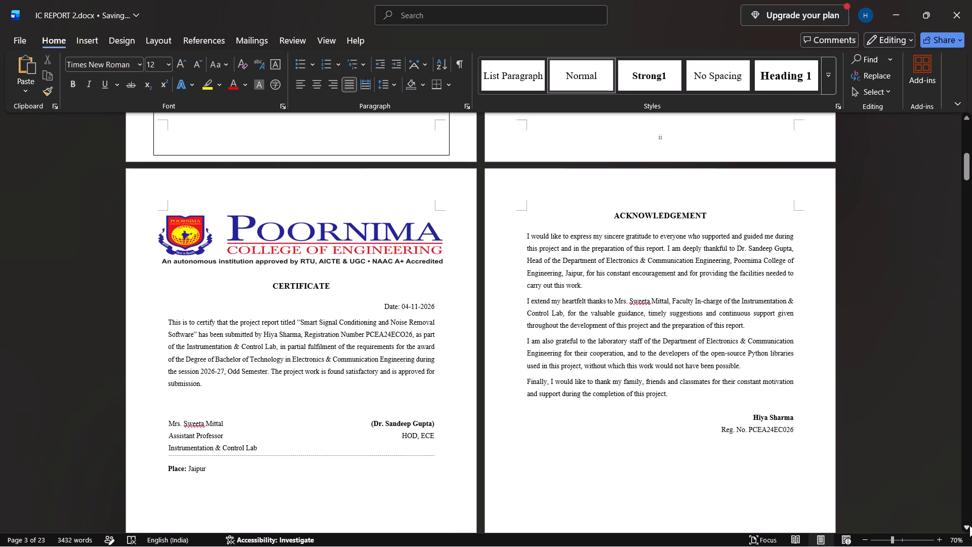
{"action": "left_click", "coordinate": [969, 525]}
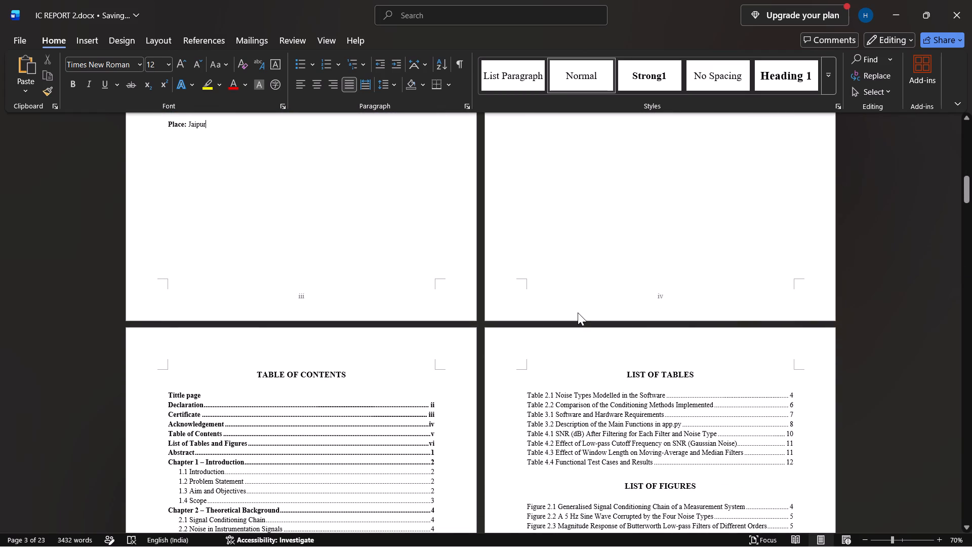
{"action": "scroll", "coordinate": [578, 312], "scroll_direction": "up", "scroll_amount": 4}
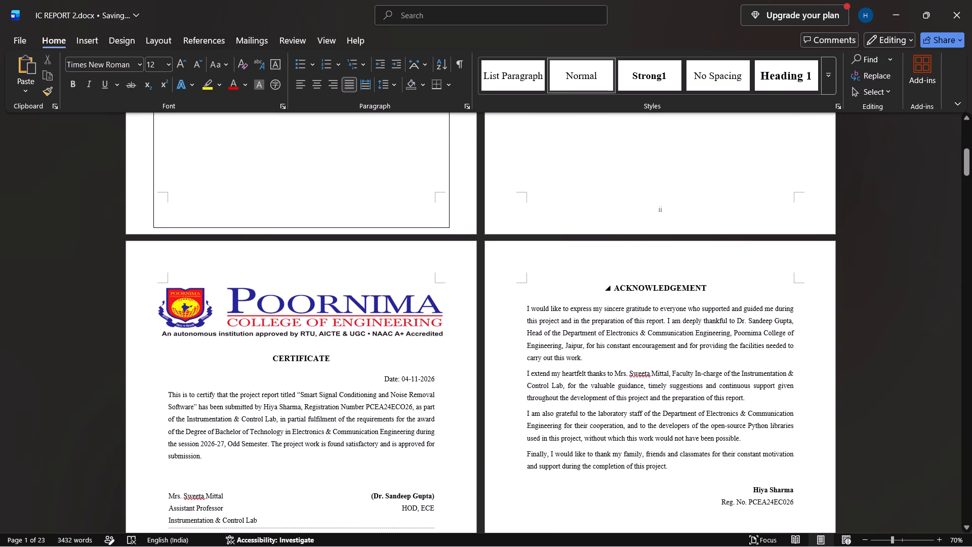
{"action": "scroll", "coordinate": [650, 288], "scroll_direction": "down", "scroll_amount": 2}
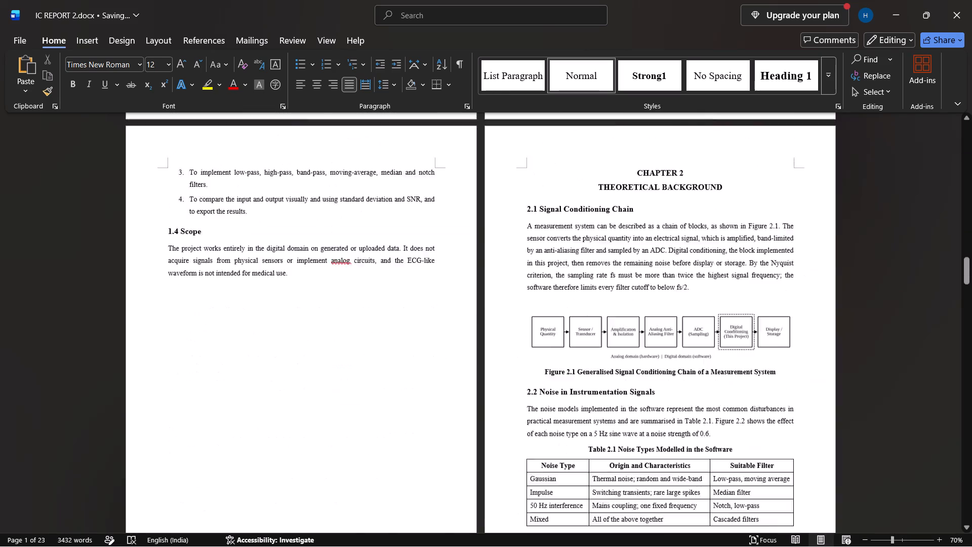
{"action": "scroll", "coordinate": [650, 288], "scroll_direction": "down", "scroll_amount": 1}
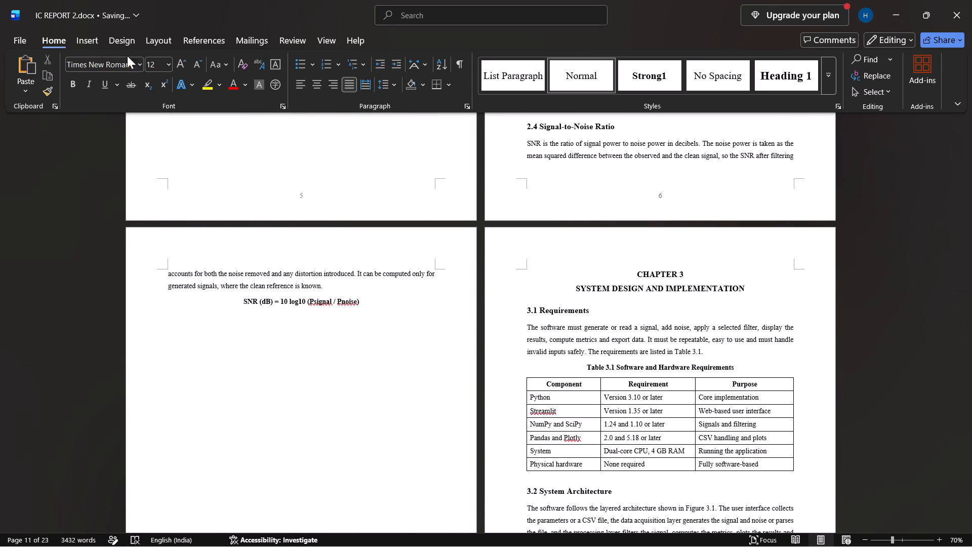
Start saving a copy of IC REPORT 2 and bring up the available save locations.
{"action": "left_click", "coordinate": [24, 40]}
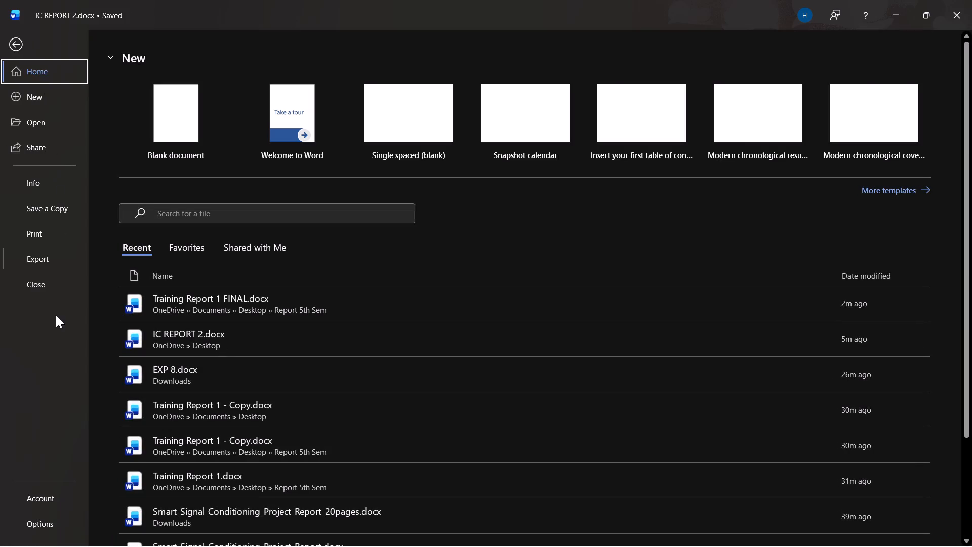
{"action": "left_click", "coordinate": [56, 204]}
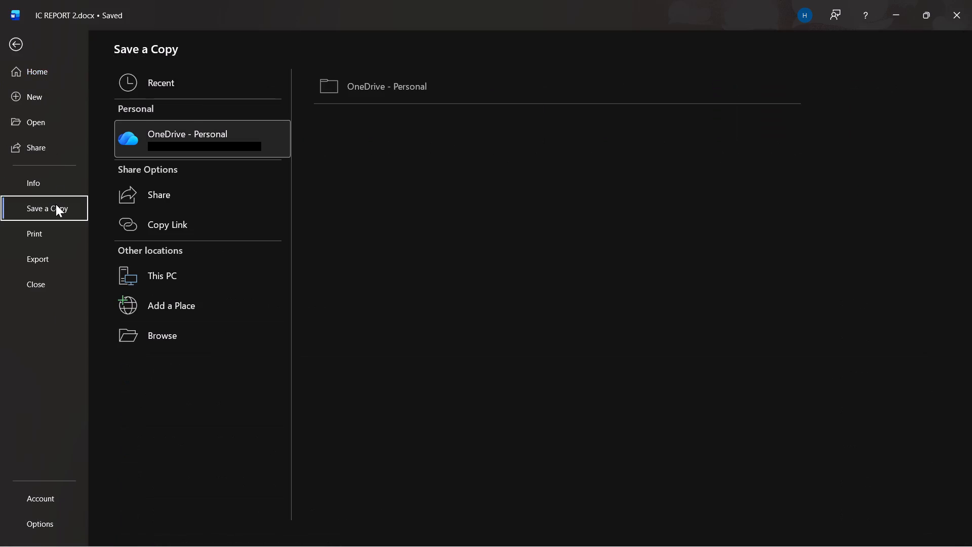
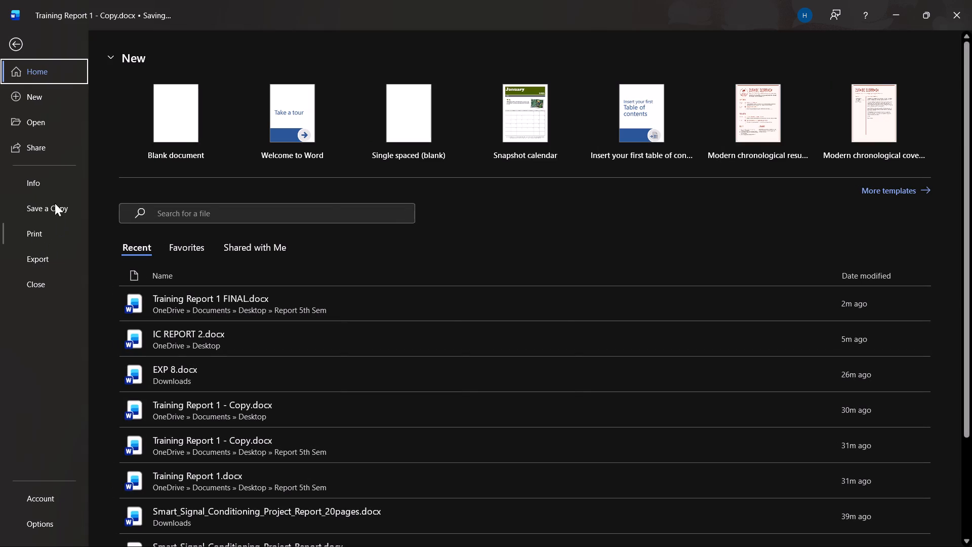
Rename the open cover page document as IC Report 1 - Copy, keeping its Desktop location.
{"action": "left_click", "coordinate": [12, 44]}
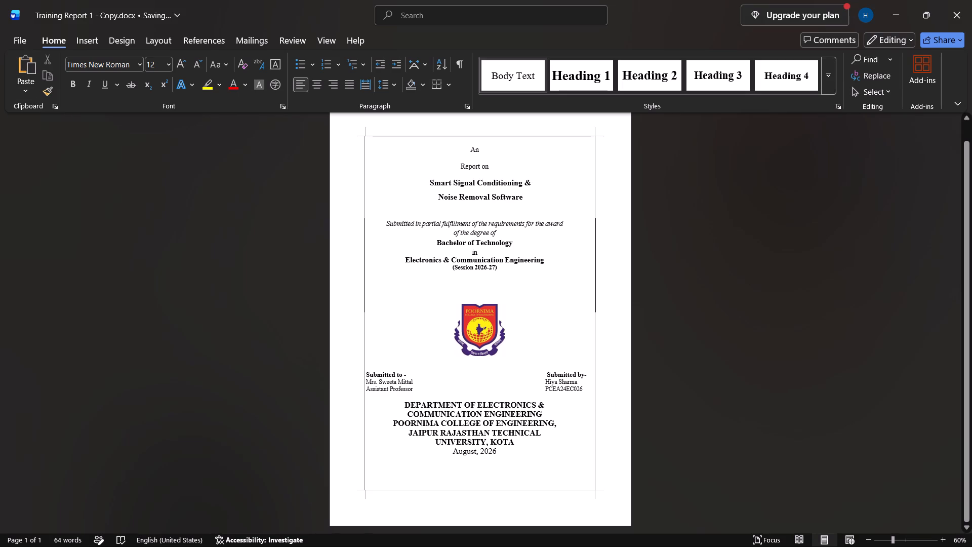
{"action": "left_click", "coordinate": [86, 17]}
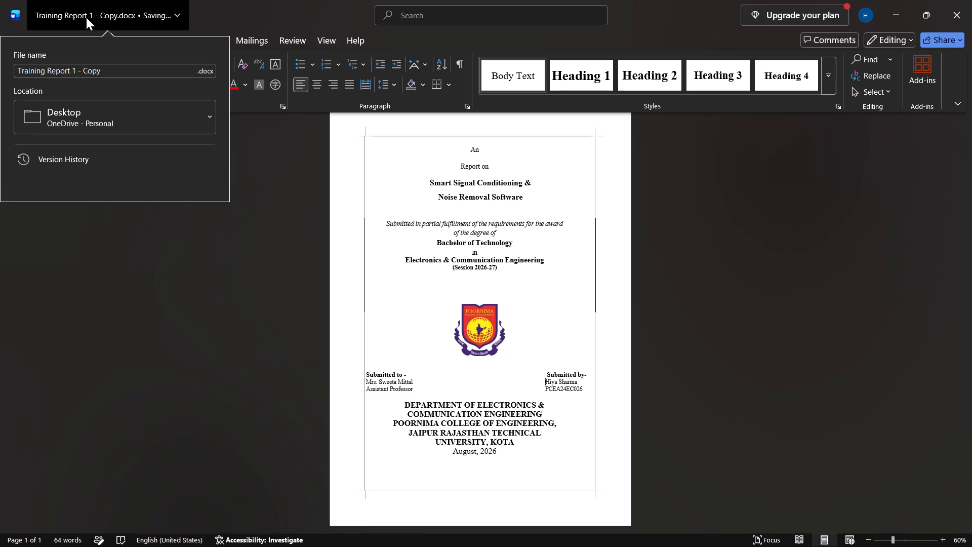
{"action": "left_click", "coordinate": [74, 67]}
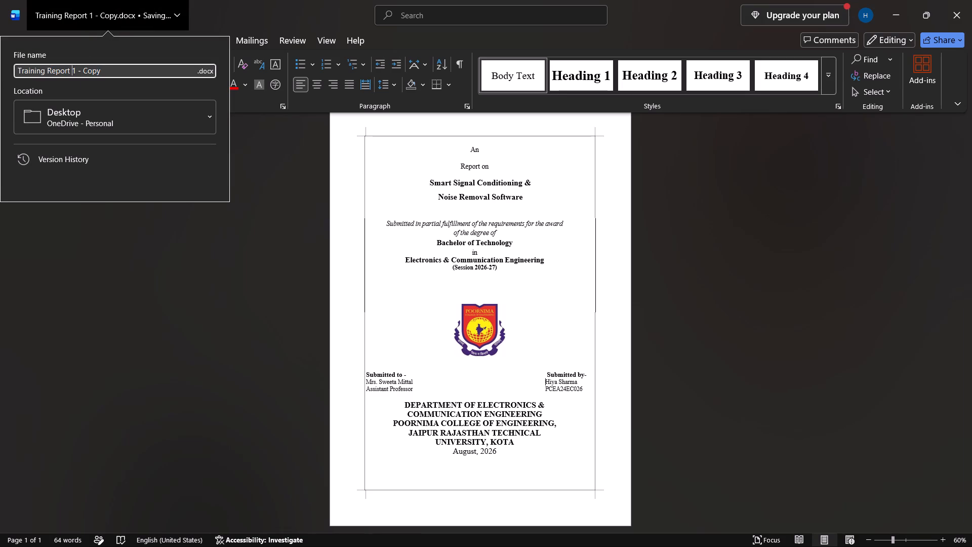
{"action": "left_click_drag", "start_coordinate": [44, 71], "coordinate": [9, 68]}
{"action": "type", "text": "IC"}
{"action": "left_click", "coordinate": [74, 314]}
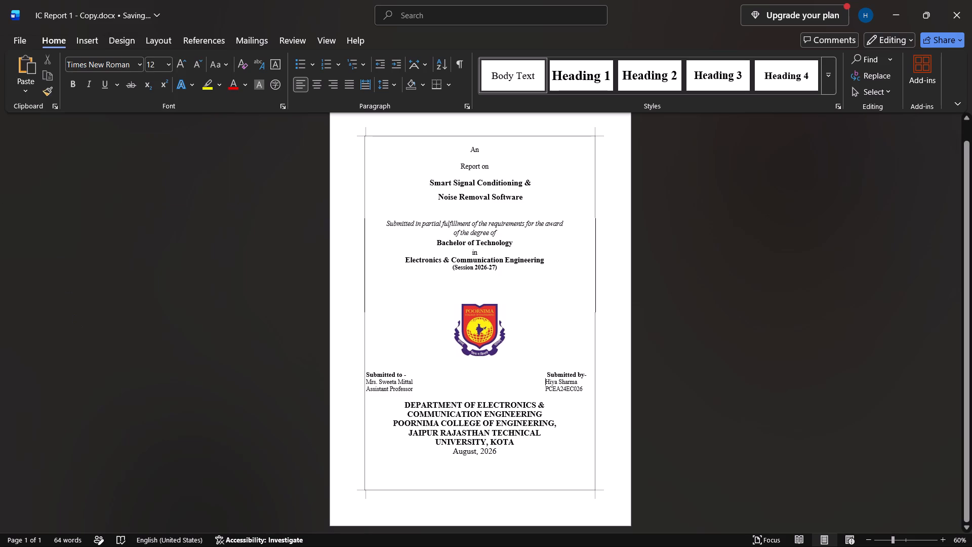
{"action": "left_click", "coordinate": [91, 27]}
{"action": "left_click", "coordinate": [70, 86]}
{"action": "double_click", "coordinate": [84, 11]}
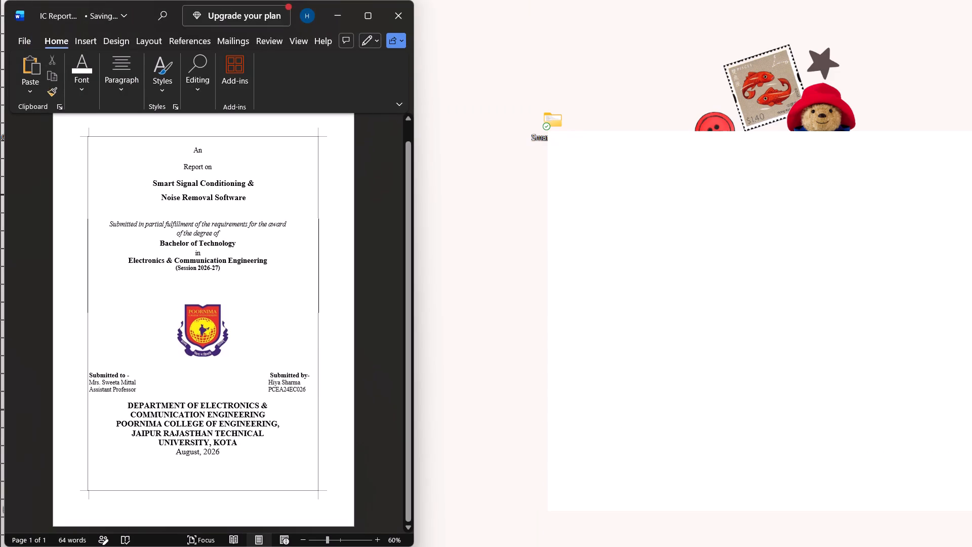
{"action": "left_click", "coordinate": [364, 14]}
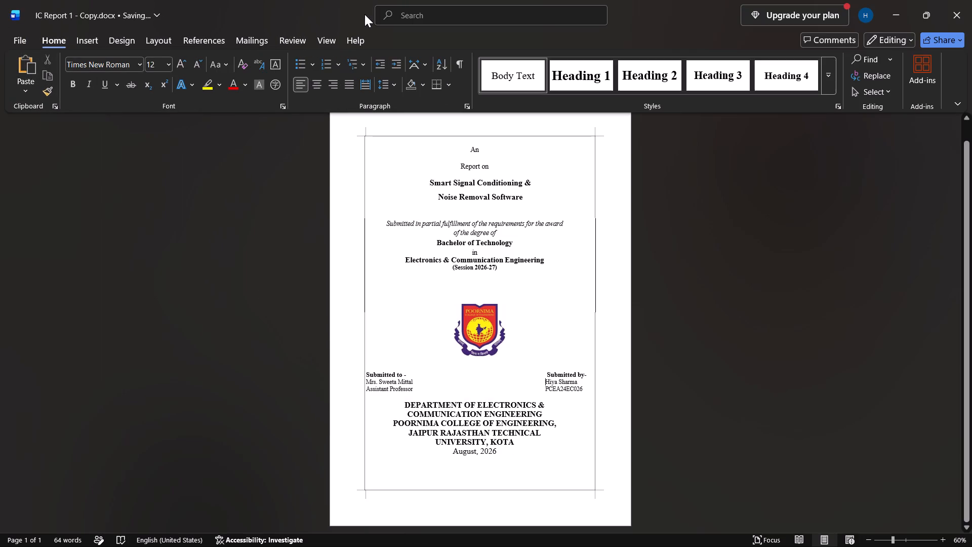
Rename the cover page document as IC Report 1 by removing "- Copy" from its file name.
{"action": "left_click", "coordinate": [85, 9]}
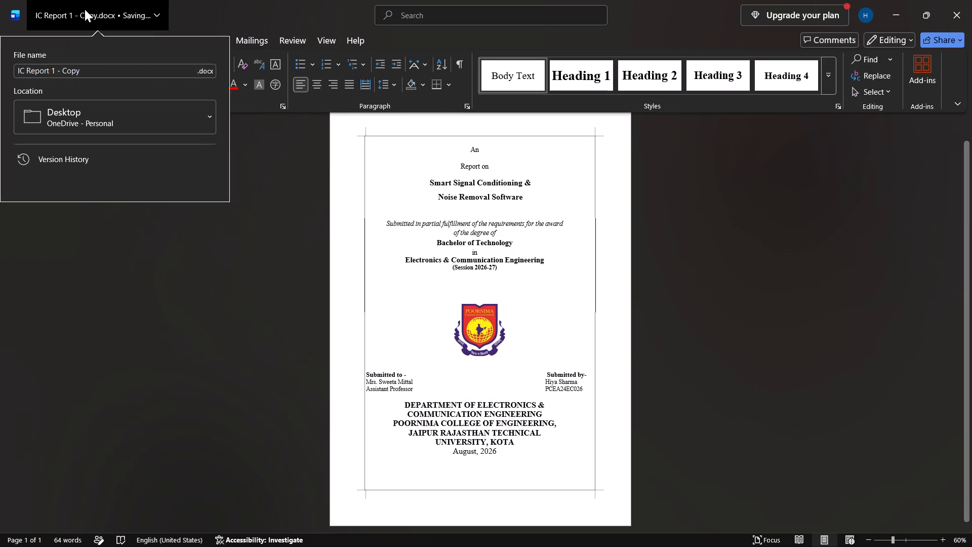
{"action": "left_click", "coordinate": [86, 75]}
{"action": "key", "text": "BackSpace"}
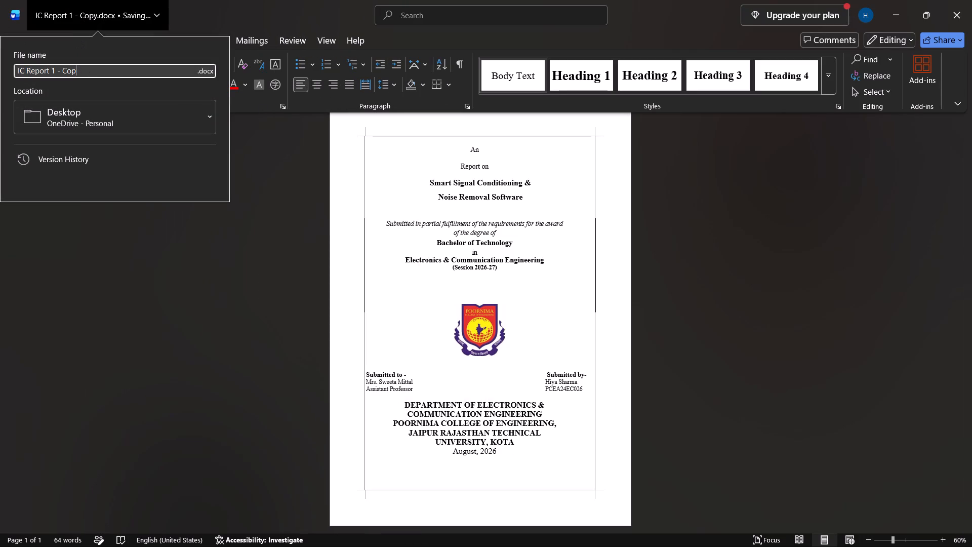
{"action": "key", "text": "BackSpace"}
{"action": "key", "text": "BackSpace"}
{"action": "key", "text": "BackSpace"}
{"action": "key", "text": "BackSpace"}
{"action": "key", "text": "BackSpace"}
{"action": "left_click", "coordinate": [157, 288]}
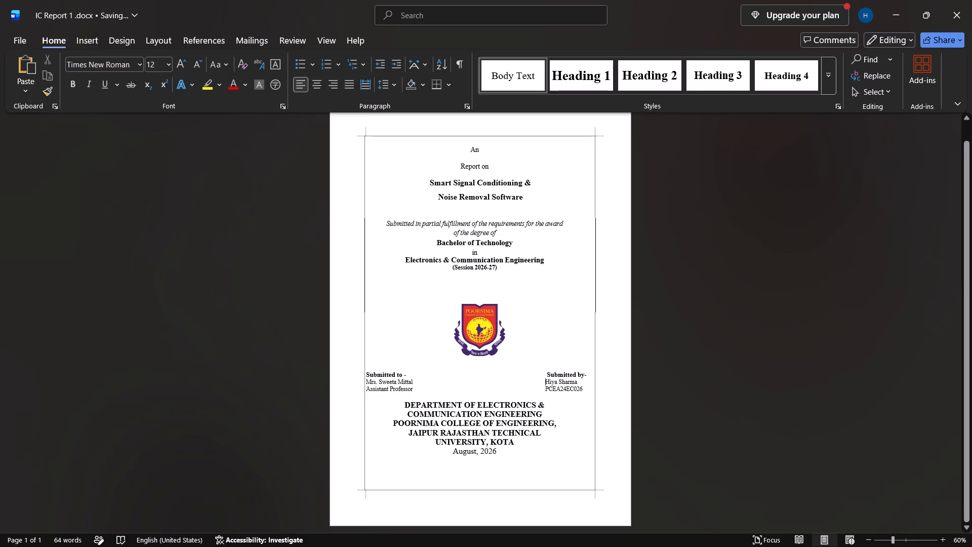
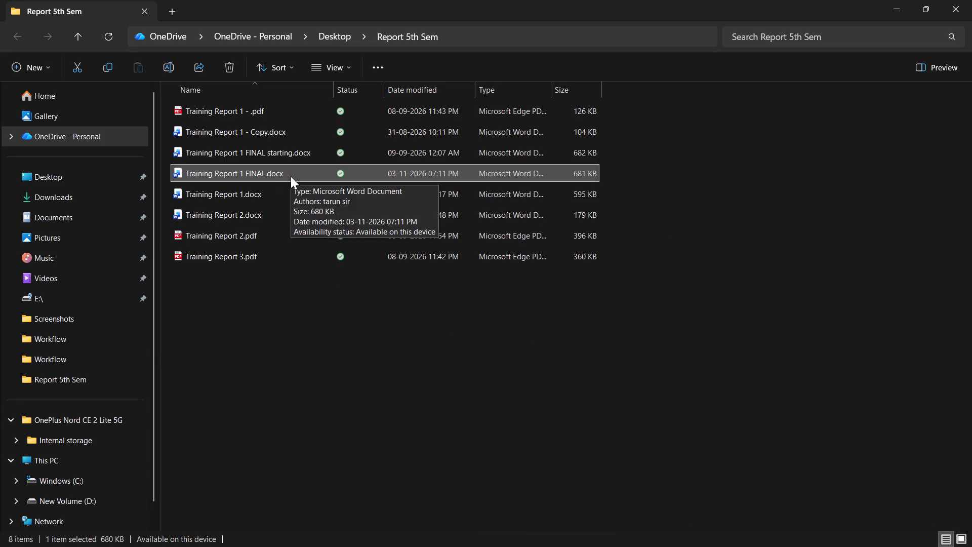
{"action": "left_click", "coordinate": [98, 174]}
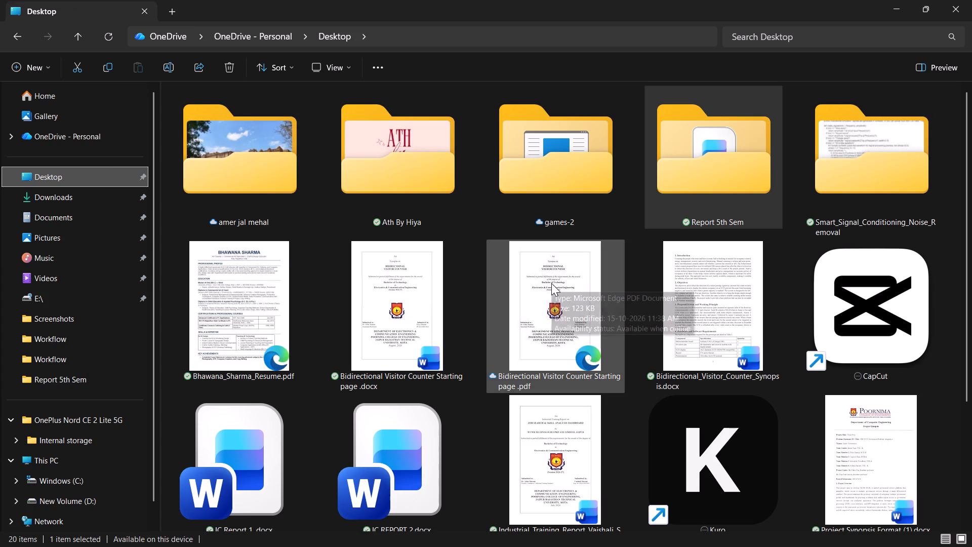
{"action": "scroll", "coordinate": [551, 283], "scroll_direction": "down", "scroll_amount": 2}
{"action": "scroll", "coordinate": [763, 387], "scroll_direction": "down", "scroll_amount": 14}
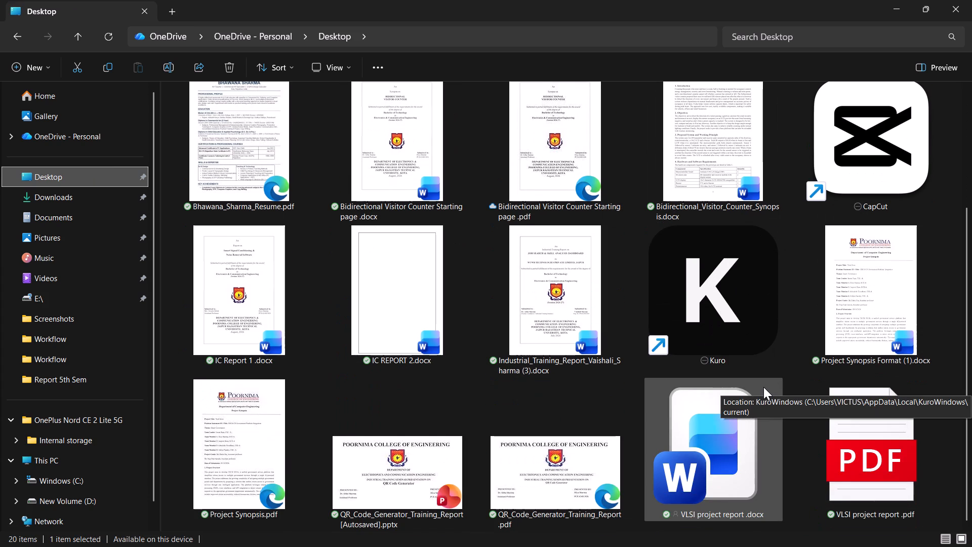
{"action": "scroll", "coordinate": [763, 387], "scroll_direction": "down", "scroll_amount": 4}
{"action": "scroll", "coordinate": [900, 210], "scroll_direction": "down", "scroll_amount": 5}
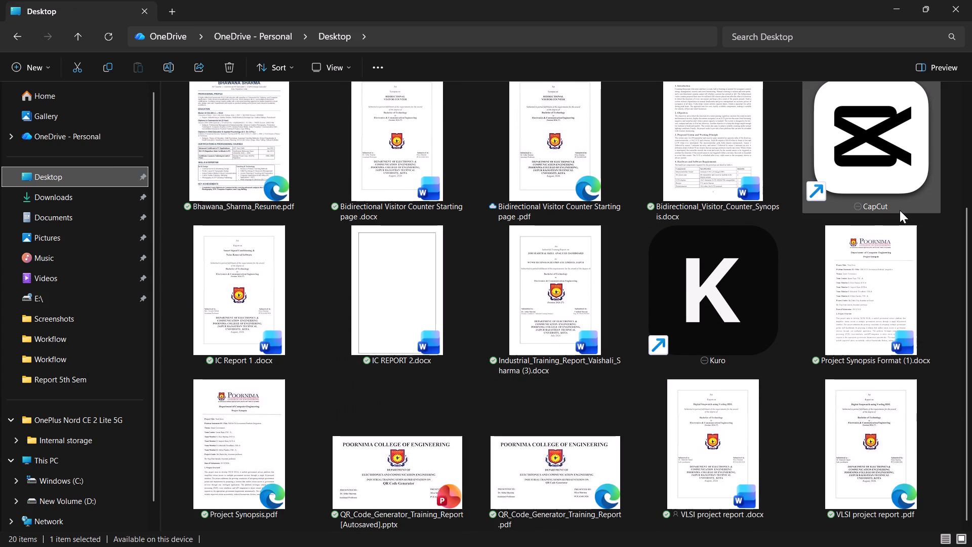
{"action": "scroll", "coordinate": [900, 210], "scroll_direction": "down", "scroll_amount": 5}
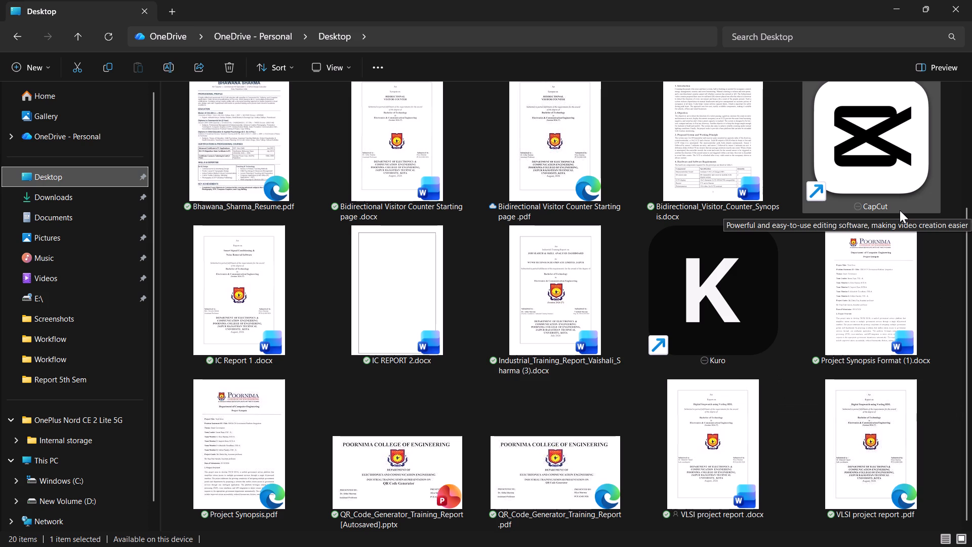
{"action": "left_click", "coordinate": [877, 35]}
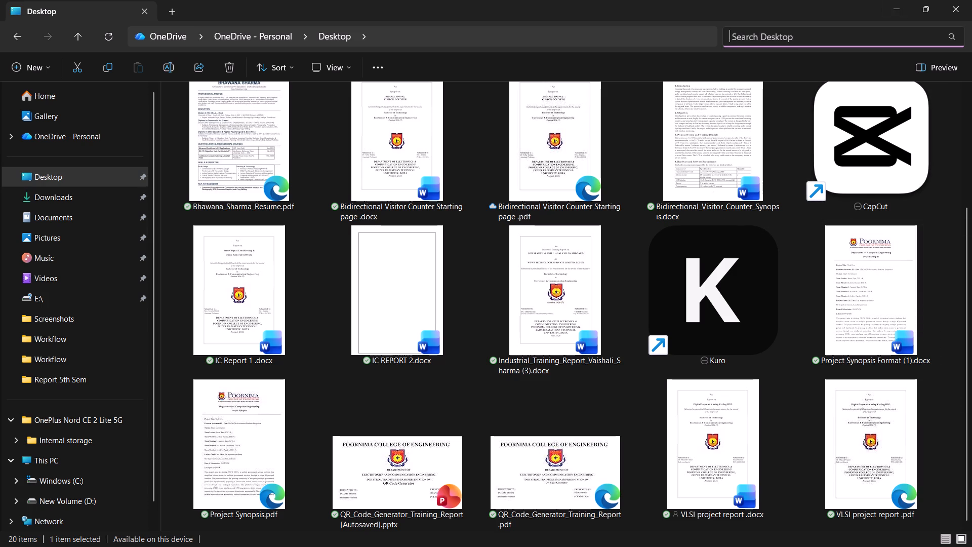
{"action": "type", "text": "ic"}
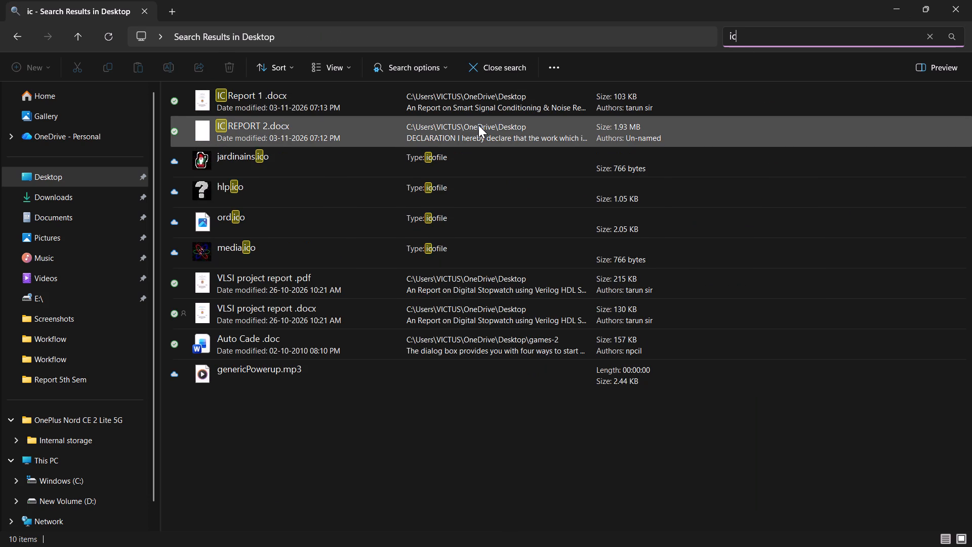
{"action": "double_click", "coordinate": [478, 125]}
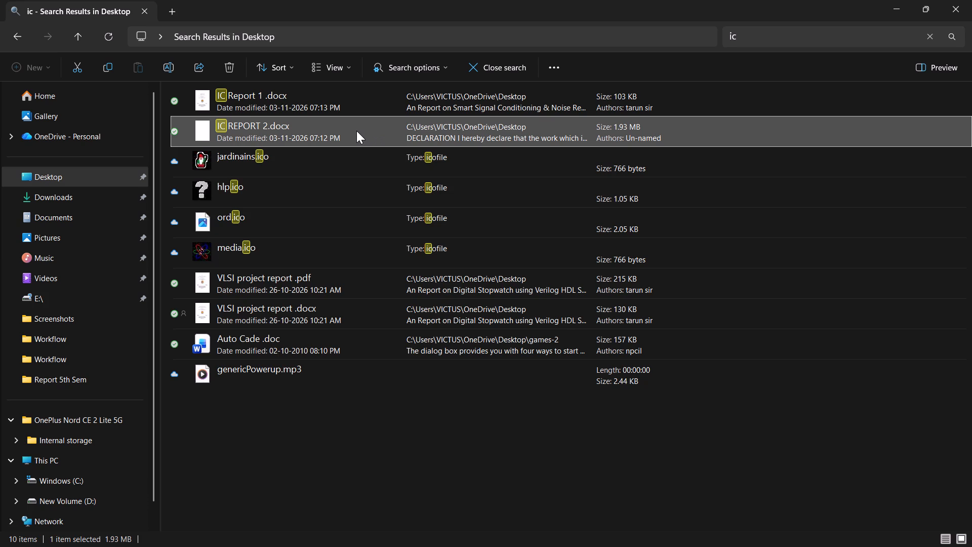
{"action": "left_click", "coordinate": [283, 131]}
{"action": "left_click", "coordinate": [311, 123]}
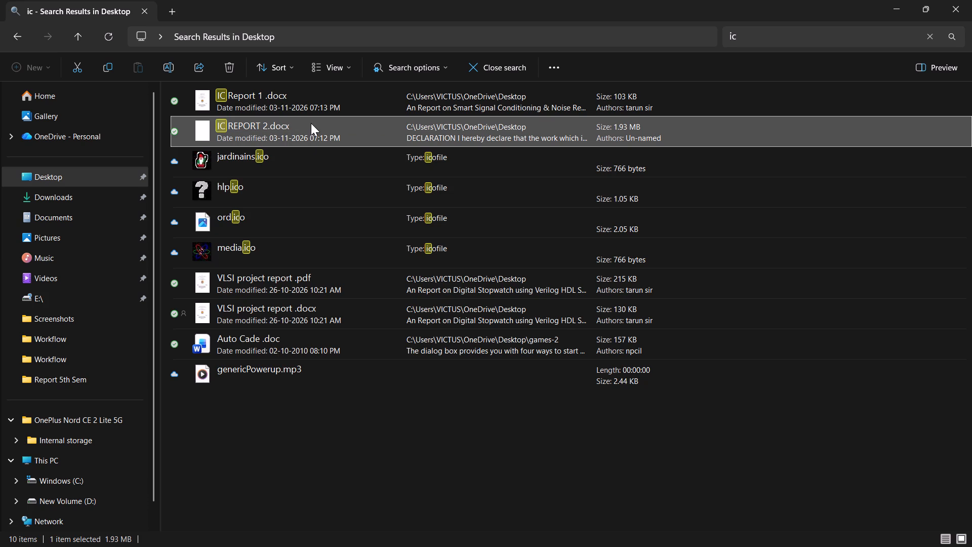
{"action": "right_click", "coordinate": [311, 123]}
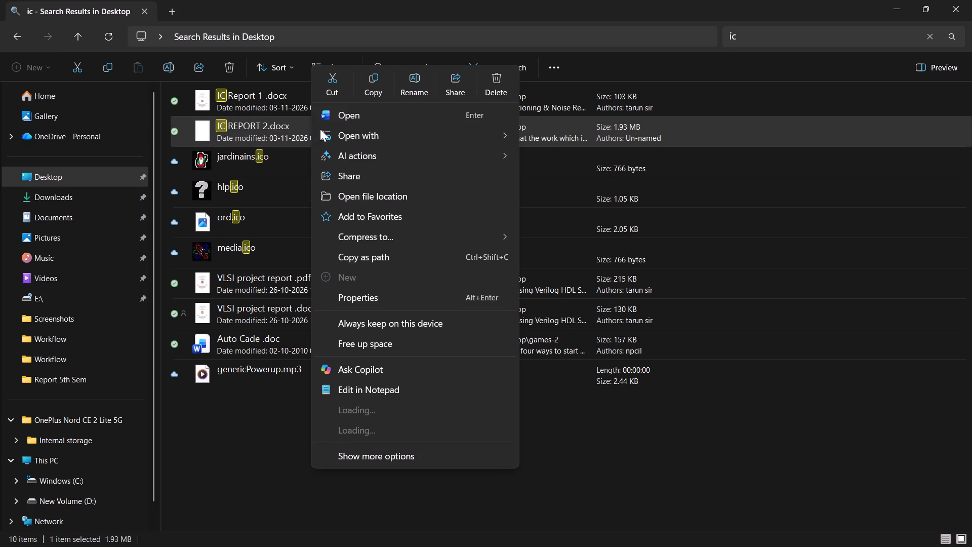
{"action": "left_click", "coordinate": [367, 118]}
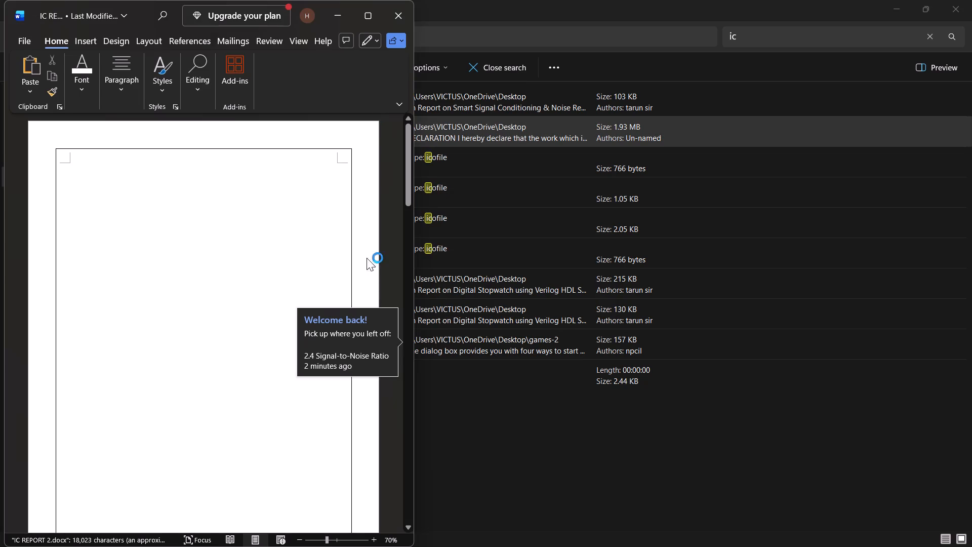
{"action": "double_click", "coordinate": [408, 527]}
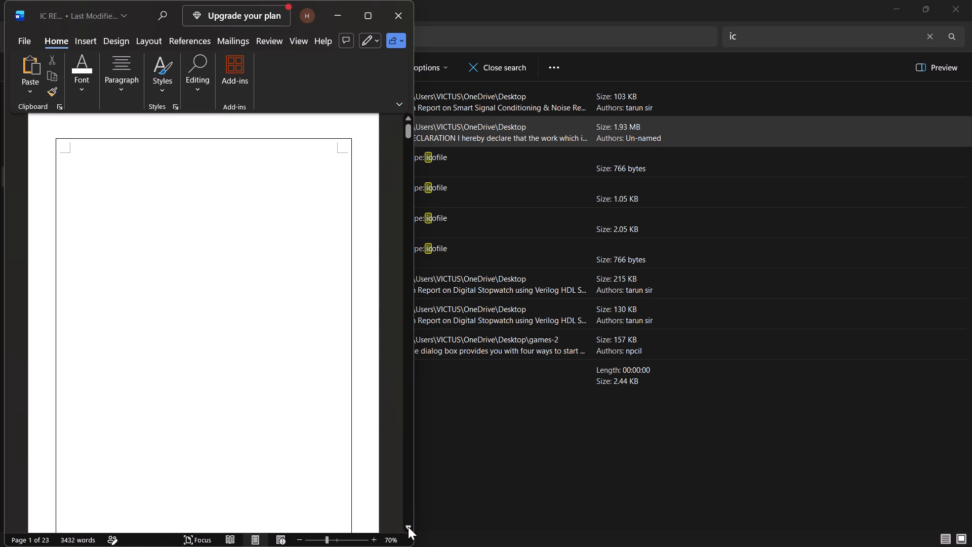
{"action": "triple_click", "coordinate": [408, 527]}
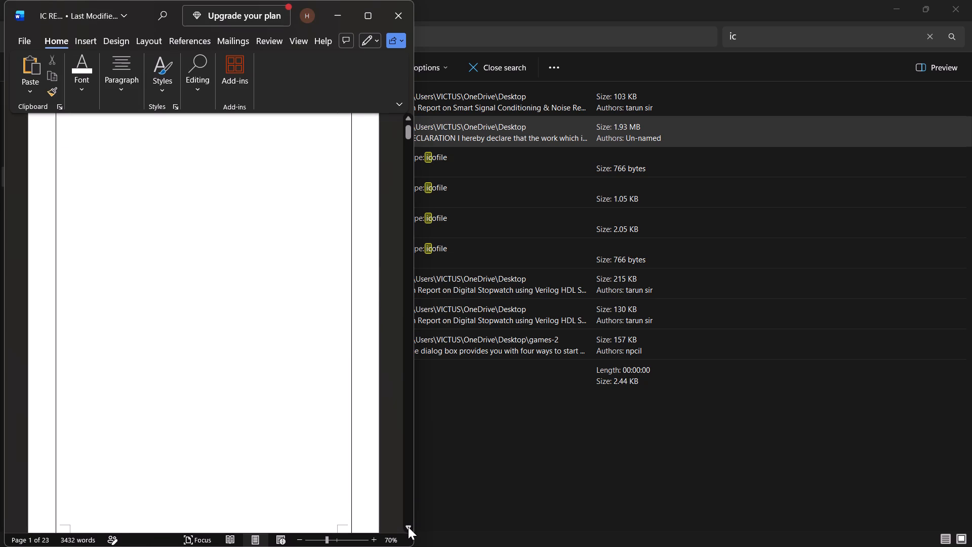
{"action": "left_click", "coordinate": [367, 14]}
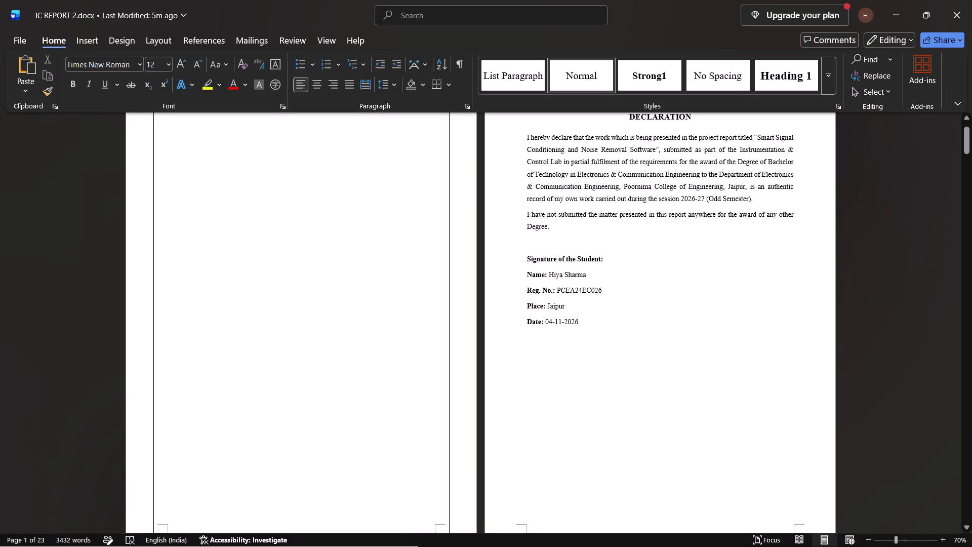
{"action": "left_click_drag", "start_coordinate": [964, 142], "coordinate": [964, 148]}
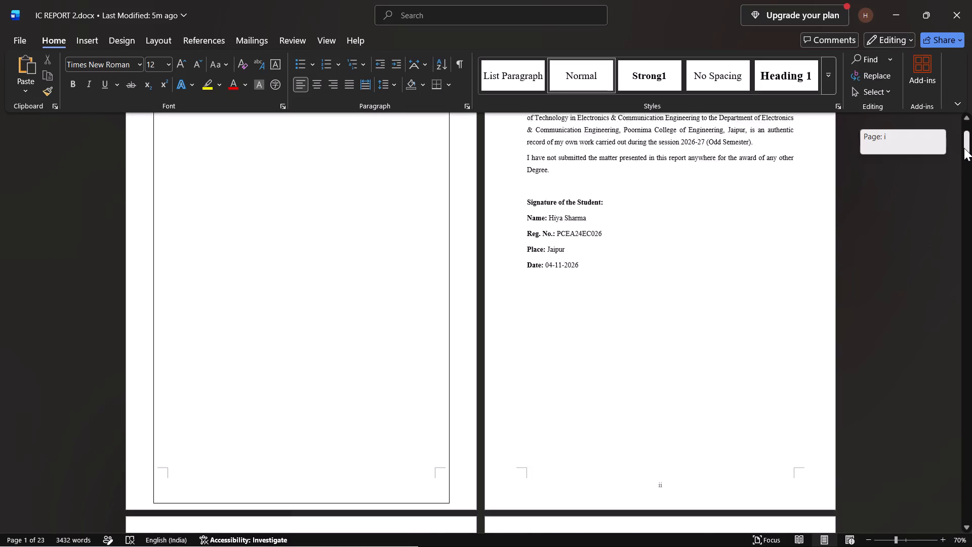
{"action": "left_click_drag", "start_coordinate": [964, 148], "coordinate": [964, 204]}
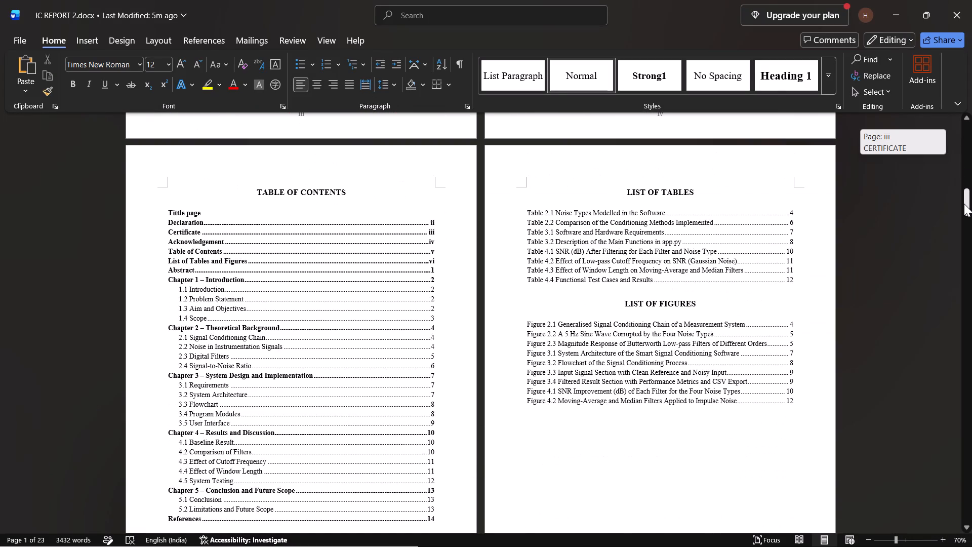
{"action": "left_click_drag", "start_coordinate": [964, 204], "coordinate": [963, 221]}
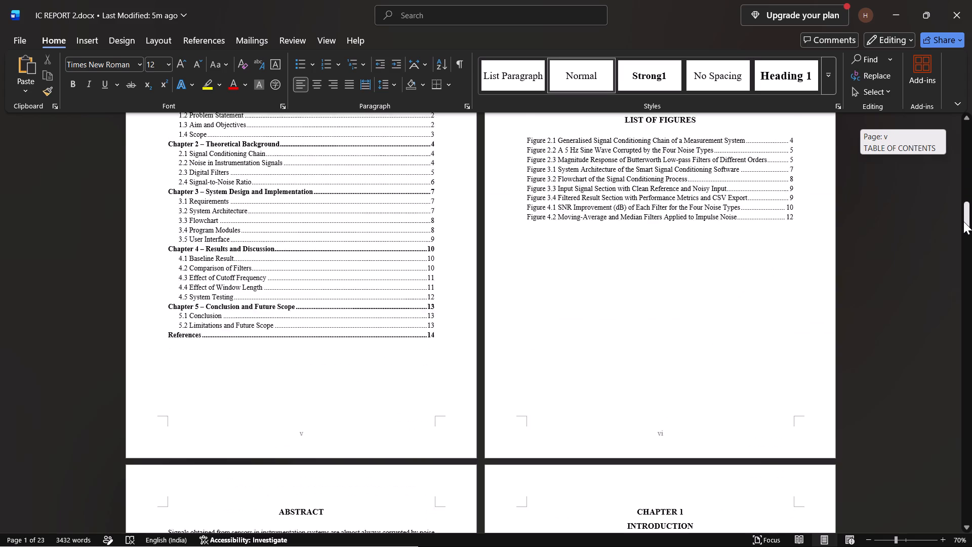
{"action": "left_click_drag", "start_coordinate": [963, 221], "coordinate": [960, 268]}
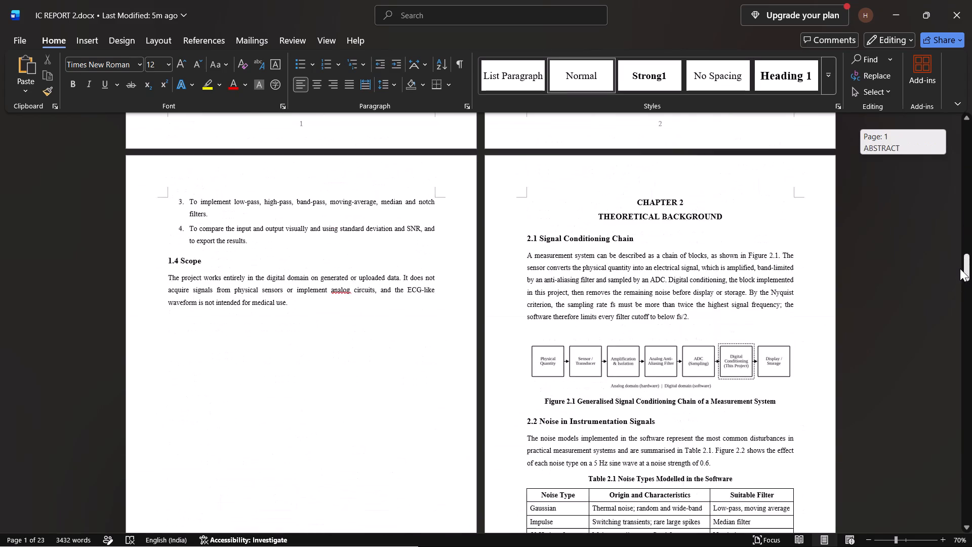
{"action": "left_click_drag", "start_coordinate": [960, 268], "coordinate": [964, 245]}
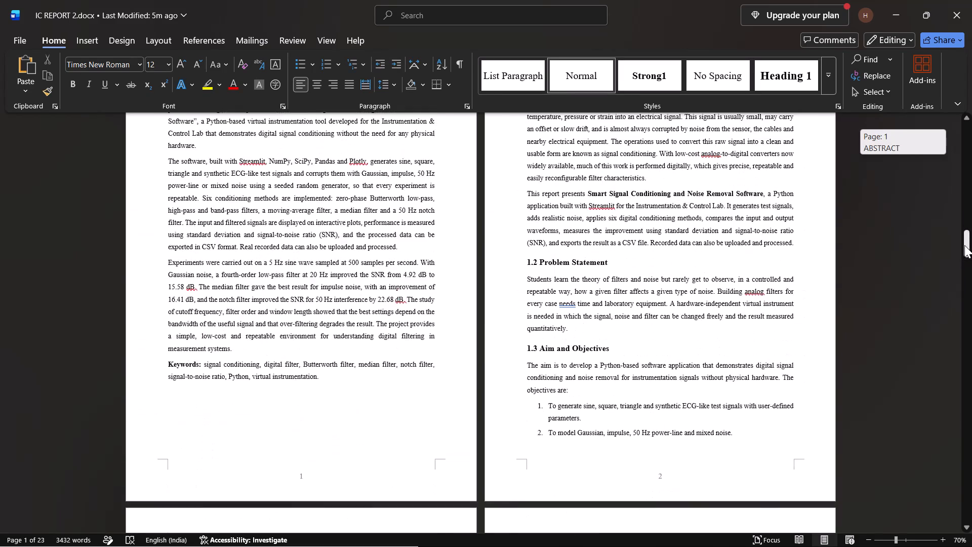
{"action": "left_click_drag", "start_coordinate": [964, 245], "coordinate": [971, 233]}
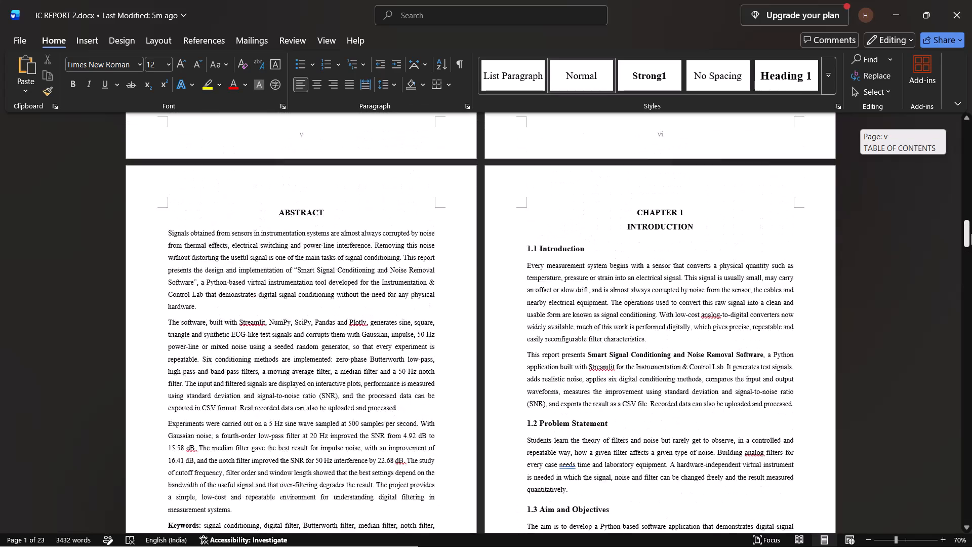
{"action": "left_click_drag", "start_coordinate": [971, 233], "coordinate": [971, 229]}
{"action": "left_click", "coordinate": [964, 4]}
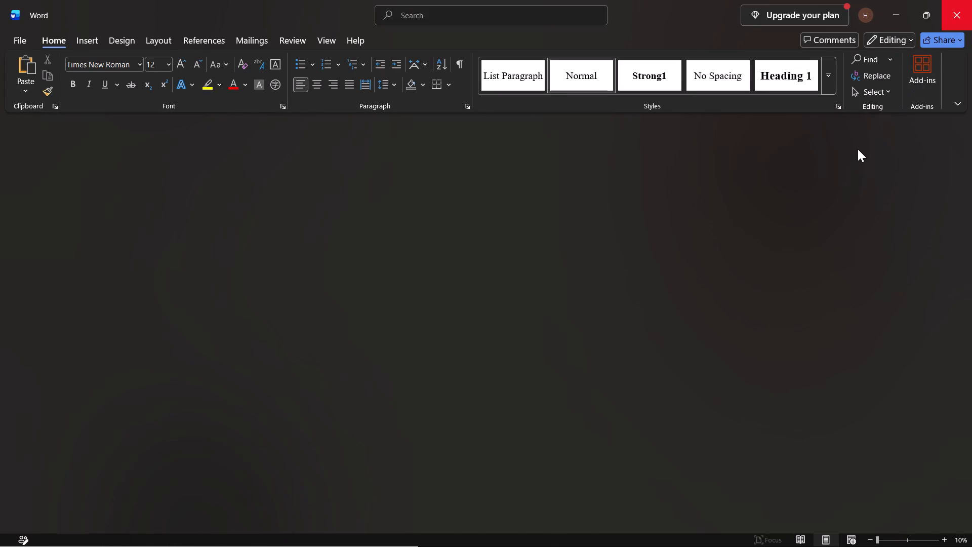
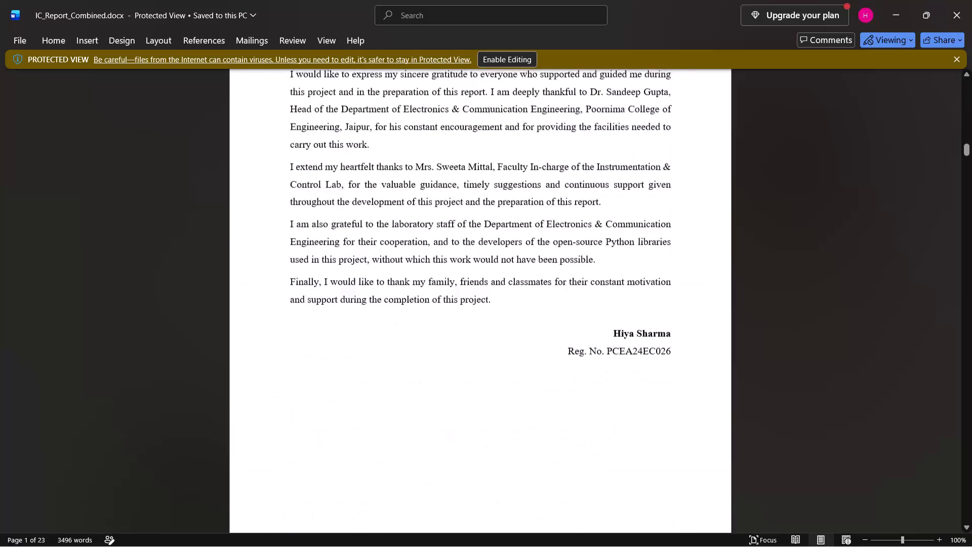
Finish looking over IC_Report_Combined.docx, and close the document and the browser window with the Claude chat.
{"action": "scroll", "coordinate": [724, 220], "scroll_direction": "down", "scroll_amount": 1}
{"action": "left_click", "coordinate": [959, 14]}
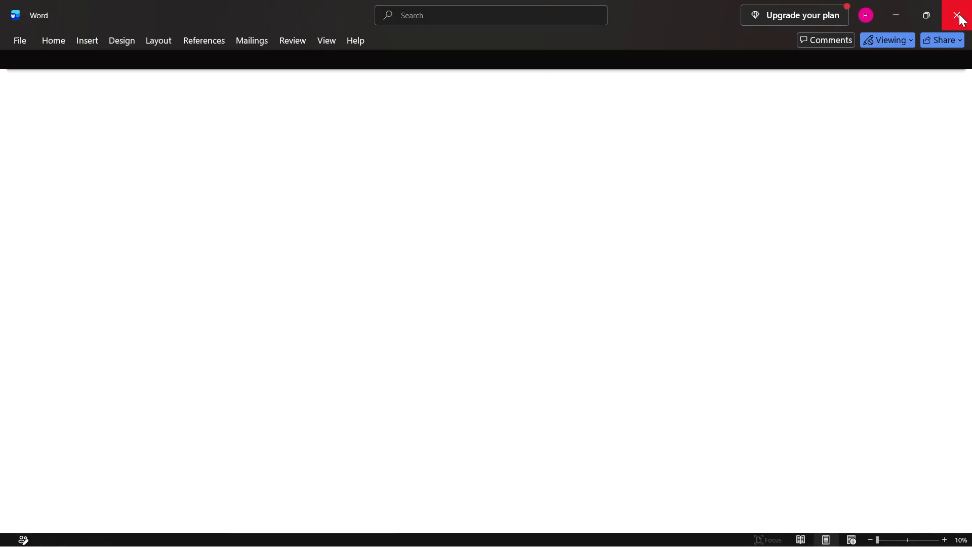
{"action": "left_click", "coordinate": [961, 16]}
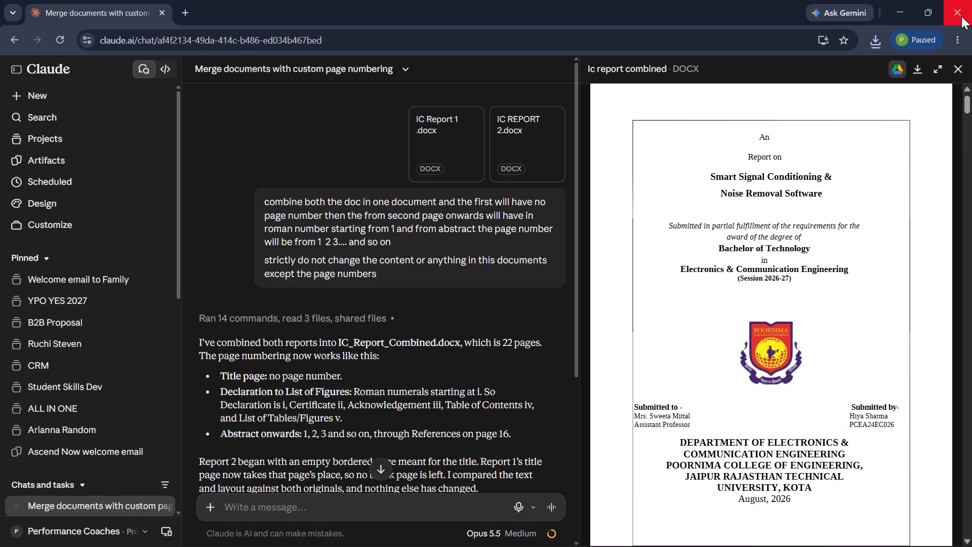
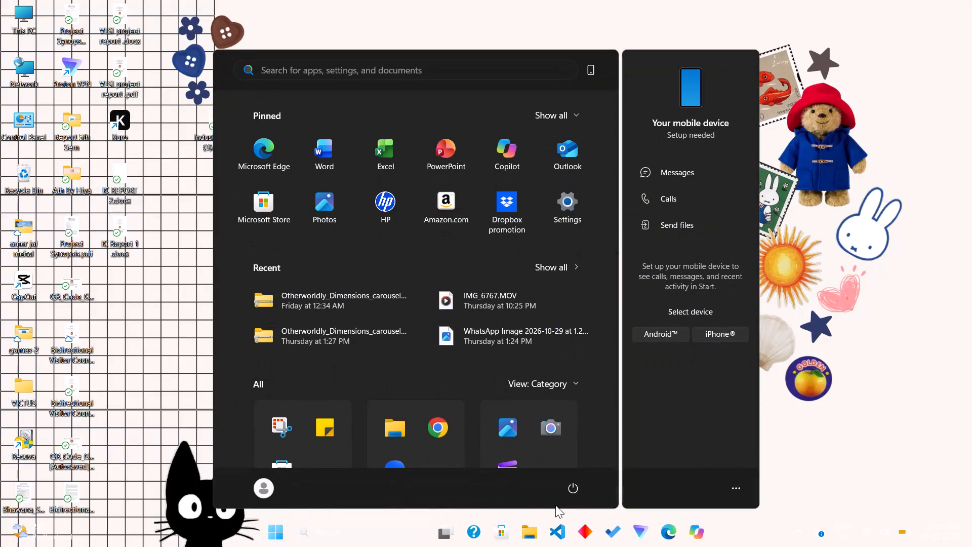
Bring up the computer's power options for ending the session.
{"action": "left_click", "coordinate": [574, 489]}
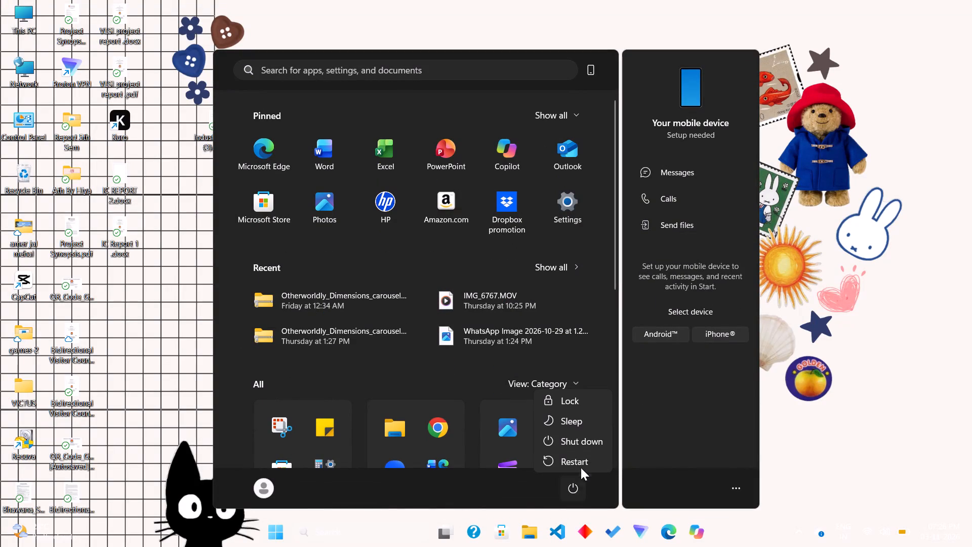